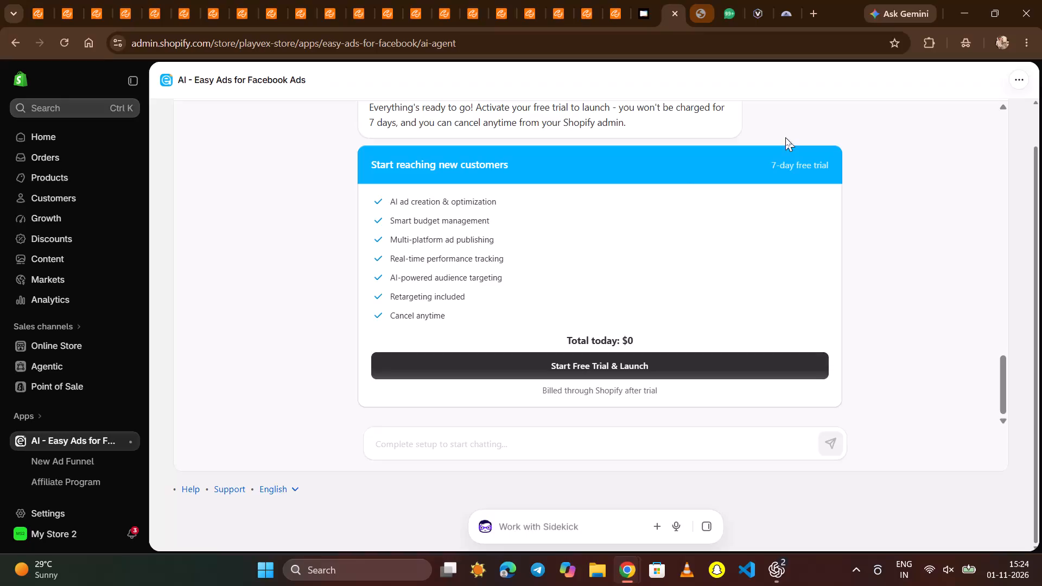
# Start the Easy Ads 7-day free trial and launch from the app's trial offer.
pyautogui.click(638, 363)
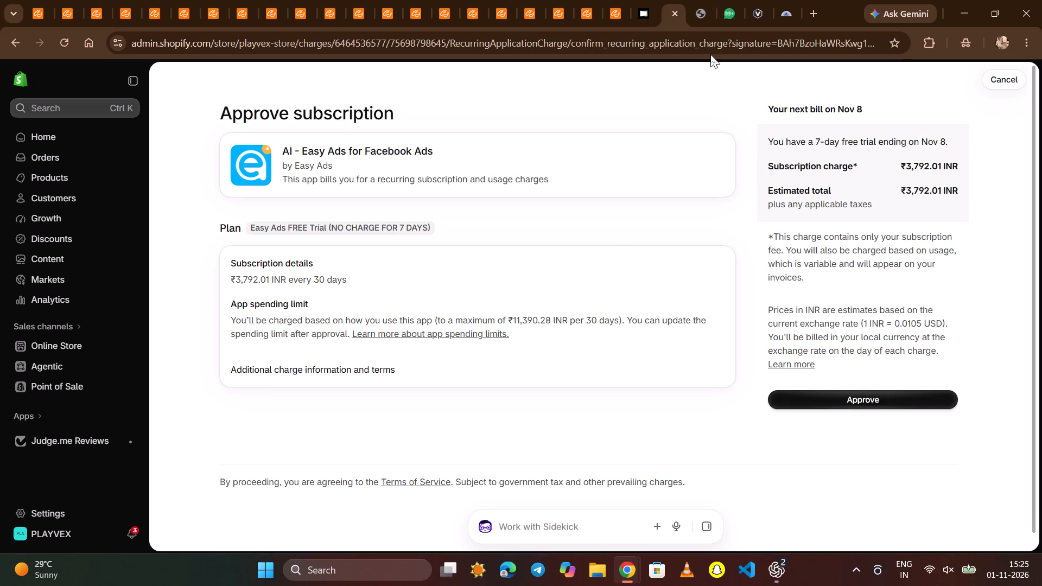
# Search Google for "wasy ad" in a new browser tab and open the Easy Ads for Facebook website.
pyautogui.click(818, 3)
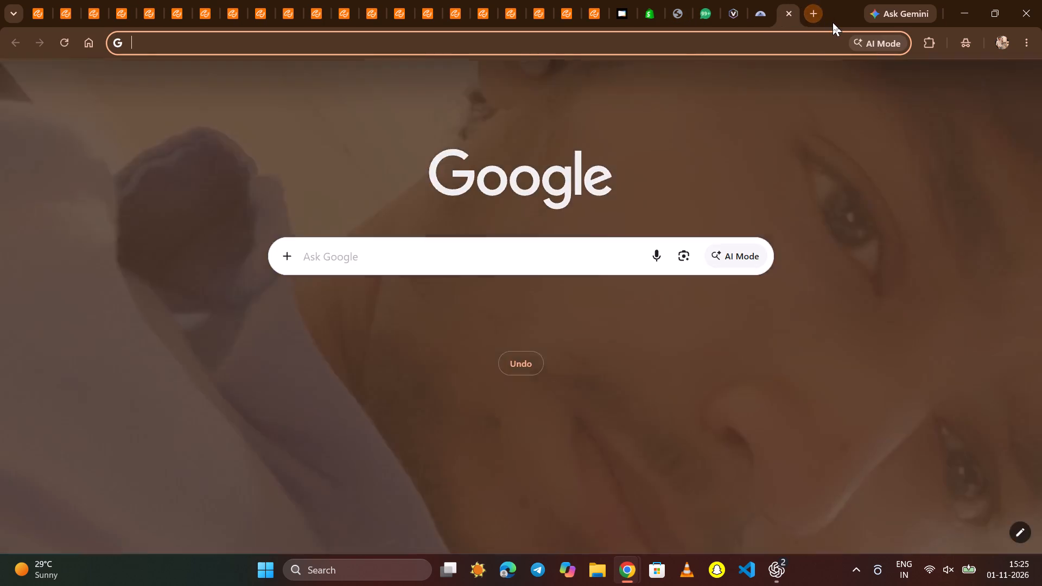
pyautogui.write('wasy ad')
pyautogui.press('Return')
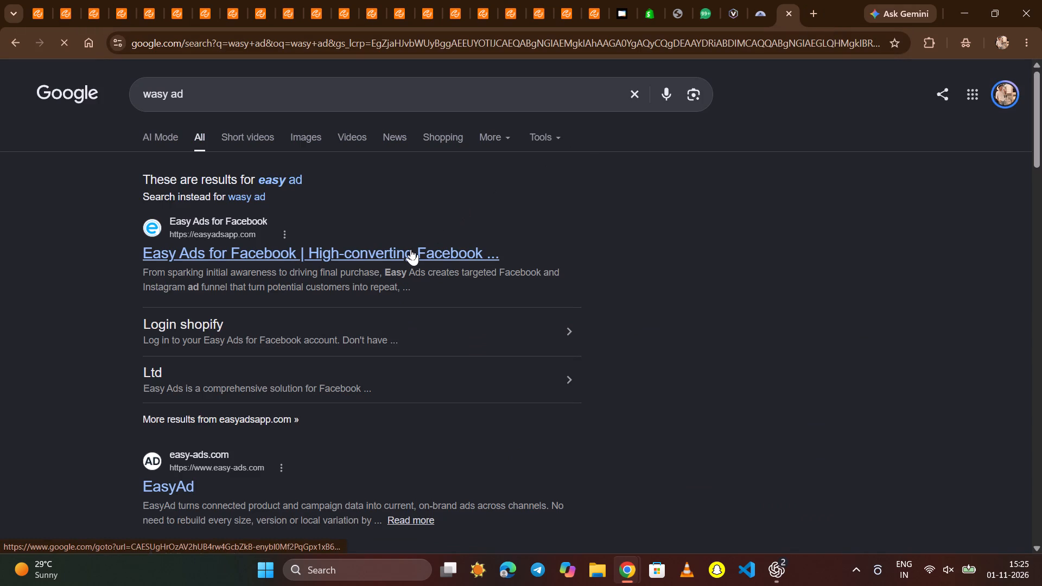
pyautogui.click(411, 249)
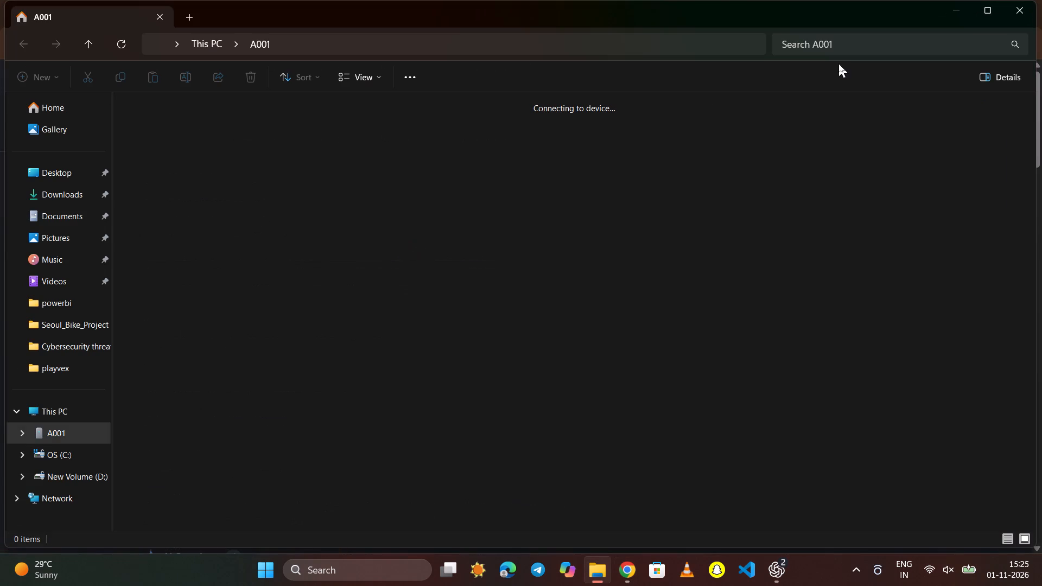
pyautogui.click(1025, 7)
pyautogui.click(451, 247)
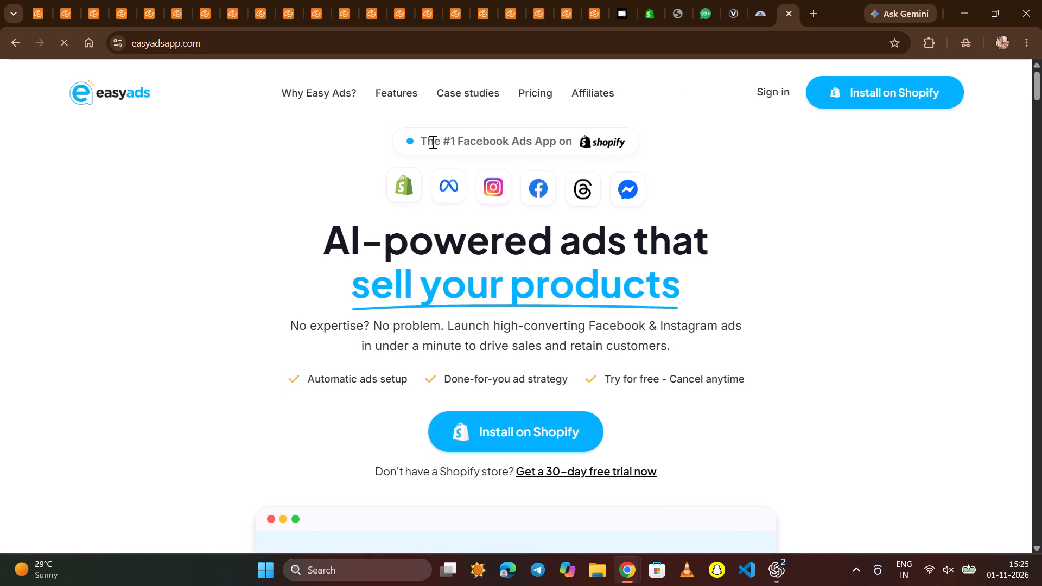
# Go to the Easy Ads website's pricing section and compare the Free, Basic and Pro plans.
pyautogui.click(558, 83)
pyautogui.click(550, 88)
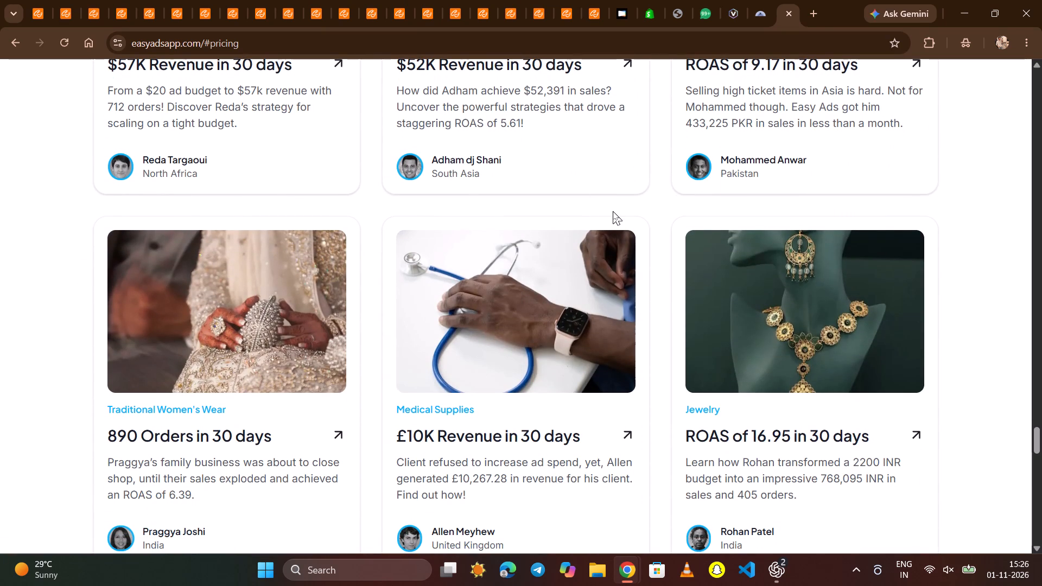
pyautogui.scroll(1, 613, 211)
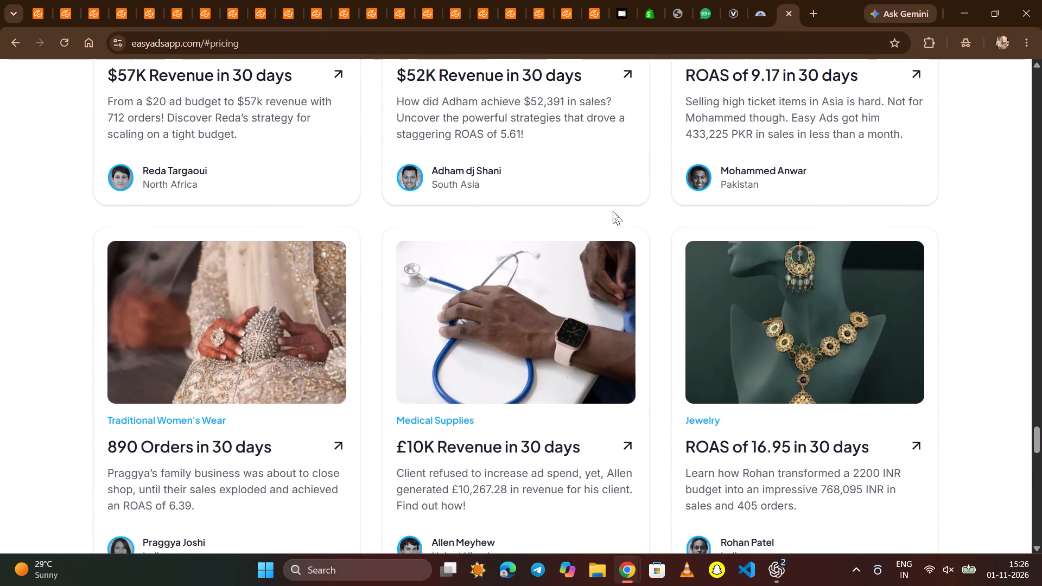
pyautogui.scroll(1, 613, 211)
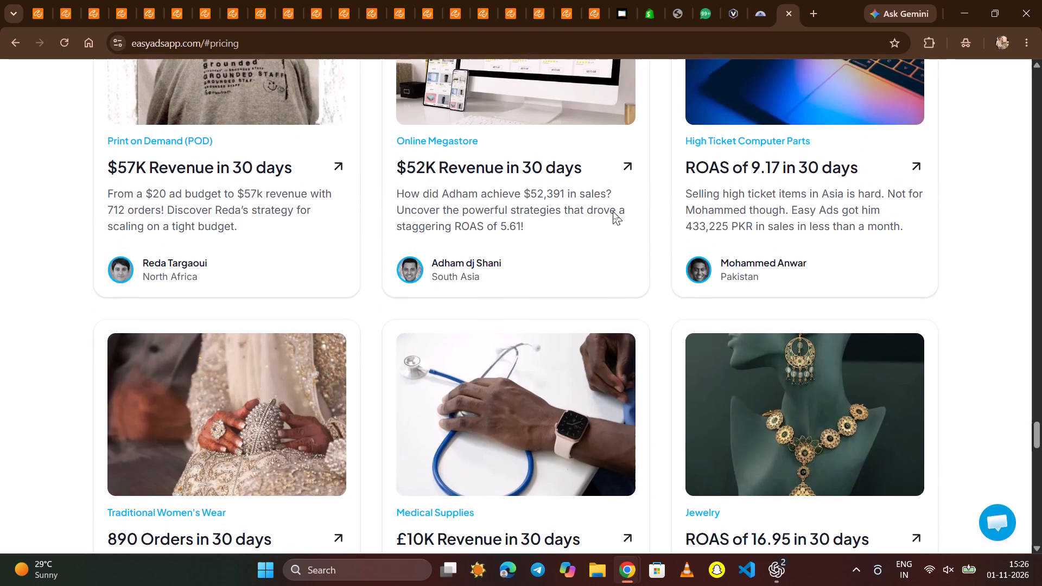
pyautogui.scroll(5, 613, 211)
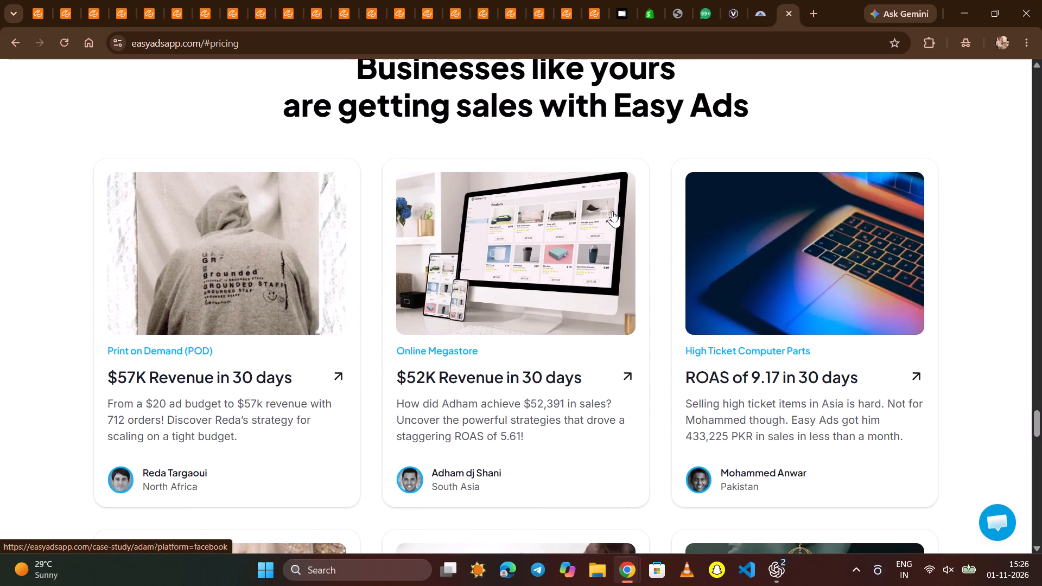
pyautogui.hscroll(1, 613, 211)
pyautogui.scroll(-2, 613, 211)
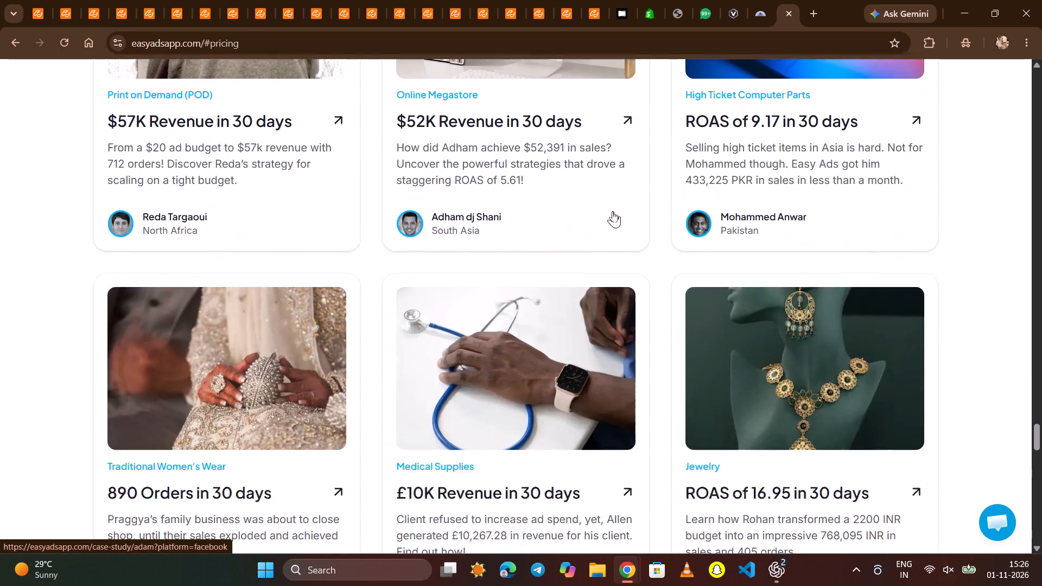
pyautogui.scroll(-4, 613, 211)
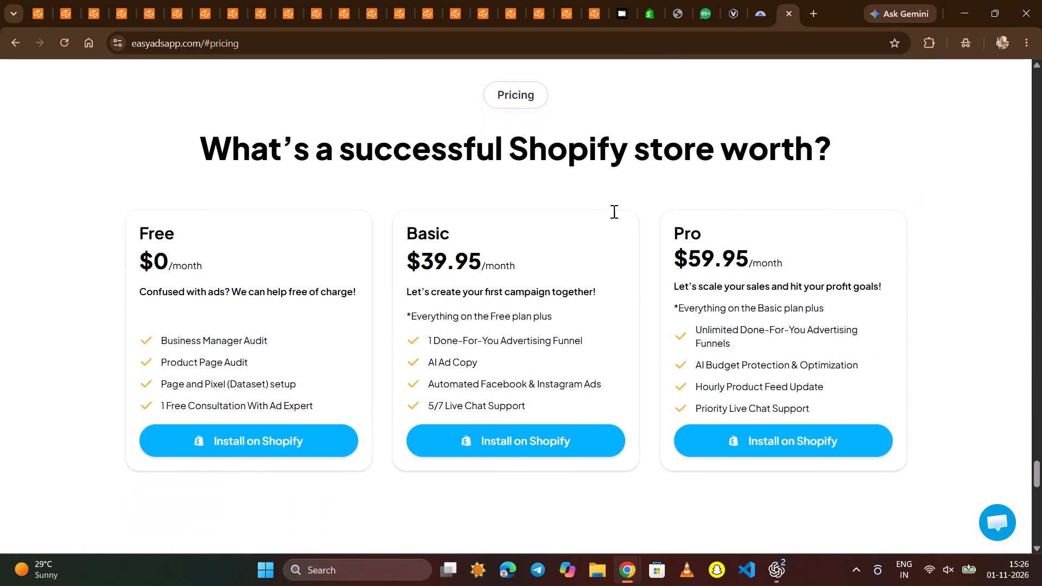
pyautogui.scroll(-2, 613, 211)
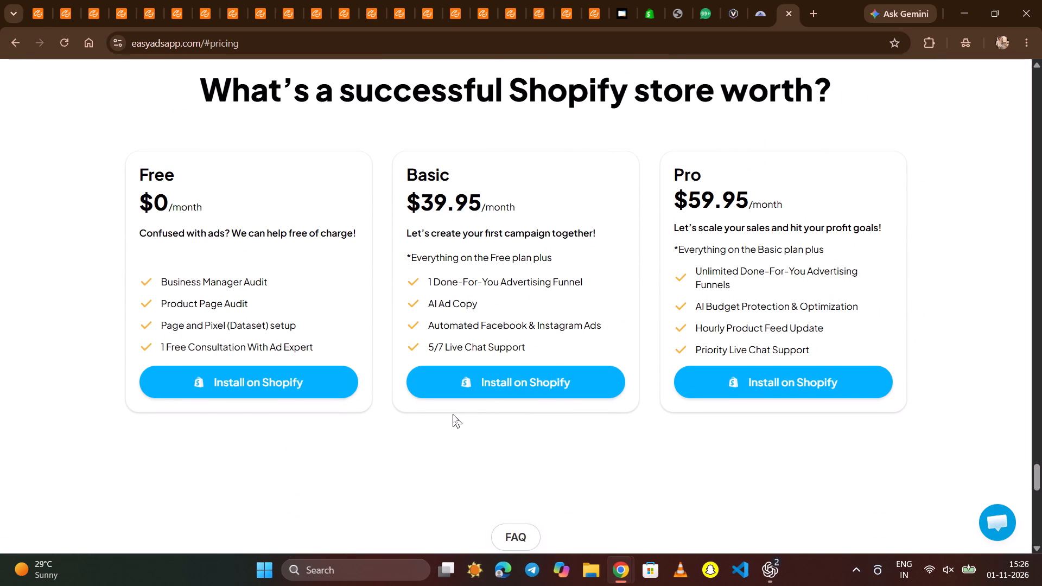
pyautogui.scroll(-1, 453, 414)
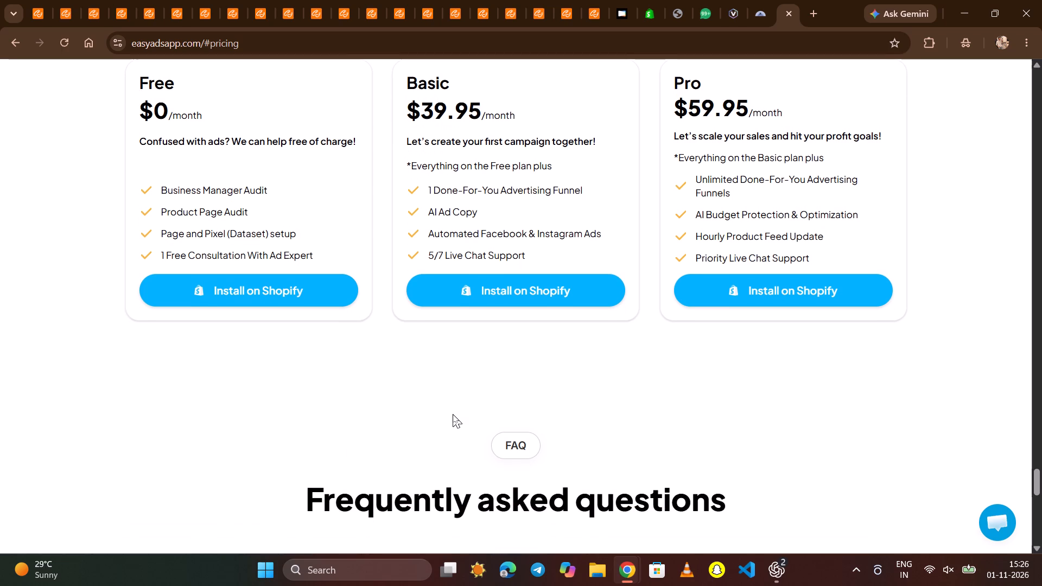
pyautogui.scroll(-1, 453, 414)
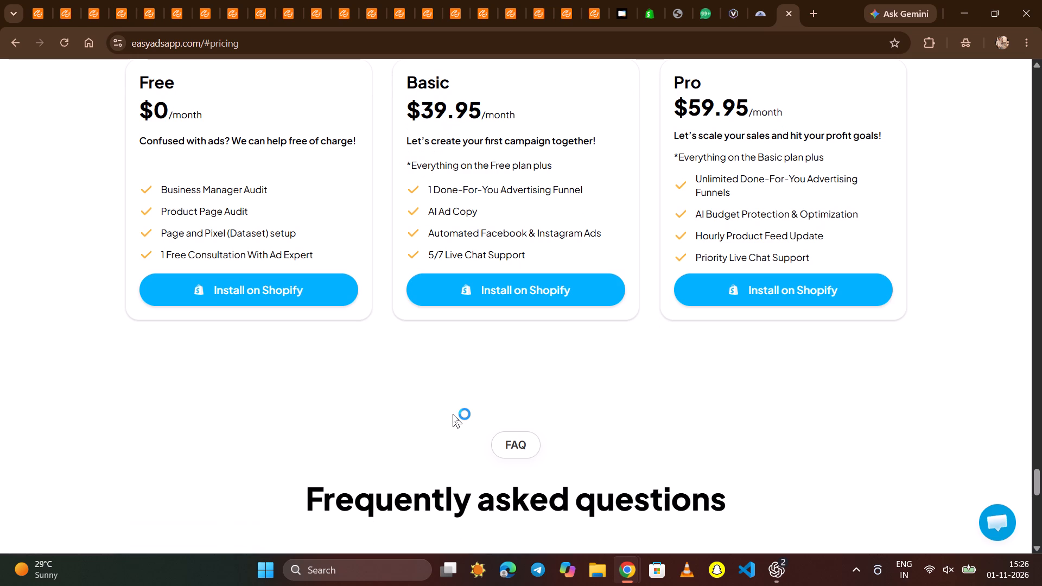
# Examine the Easy Ads frequently asked questions, including the answer about using the app without a Shopify store.
pyautogui.scroll(-3, 514, 406)
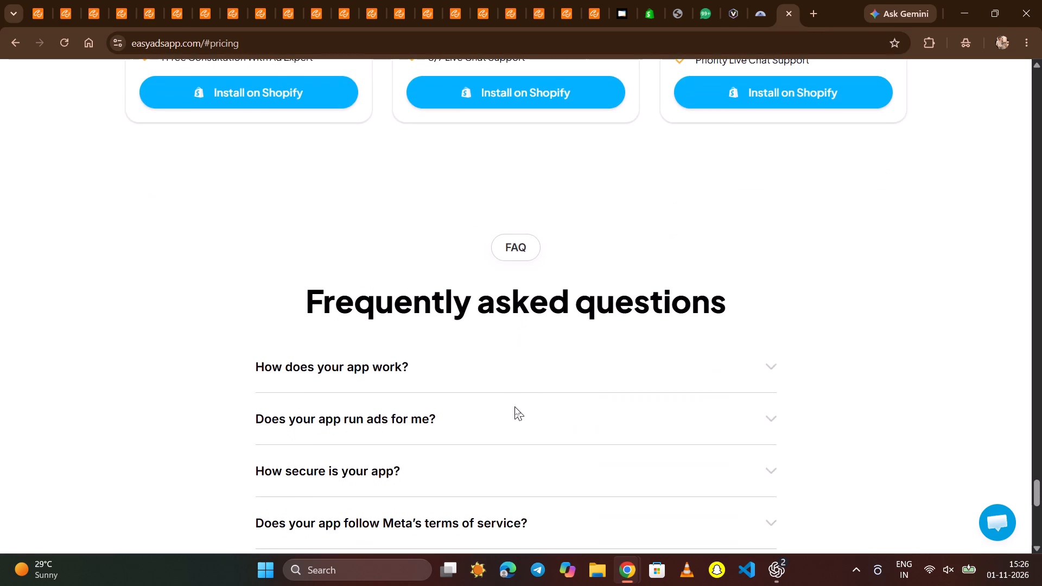
pyautogui.scroll(-3, 514, 406)
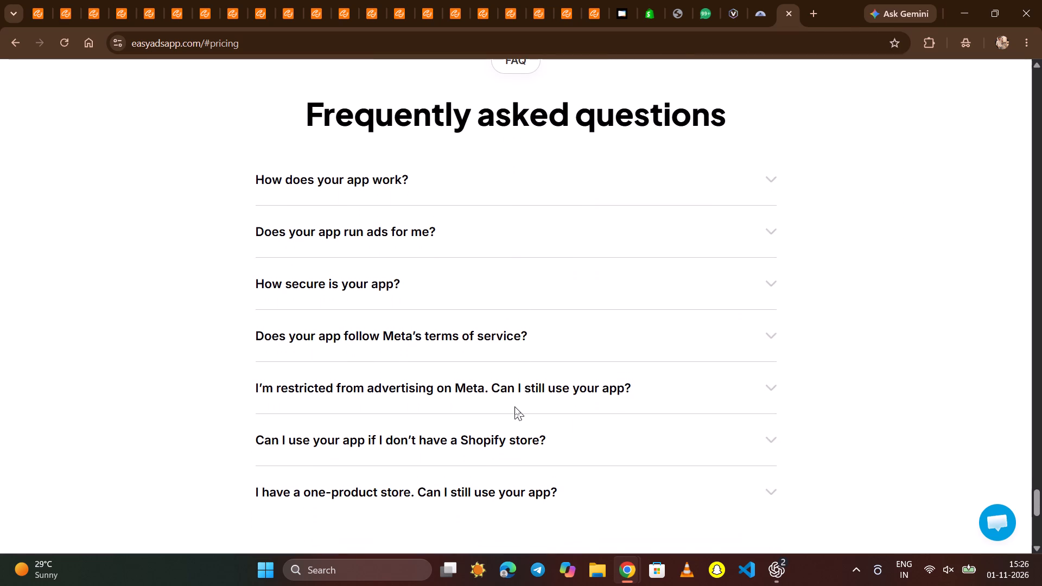
pyautogui.scroll(-1, 514, 406)
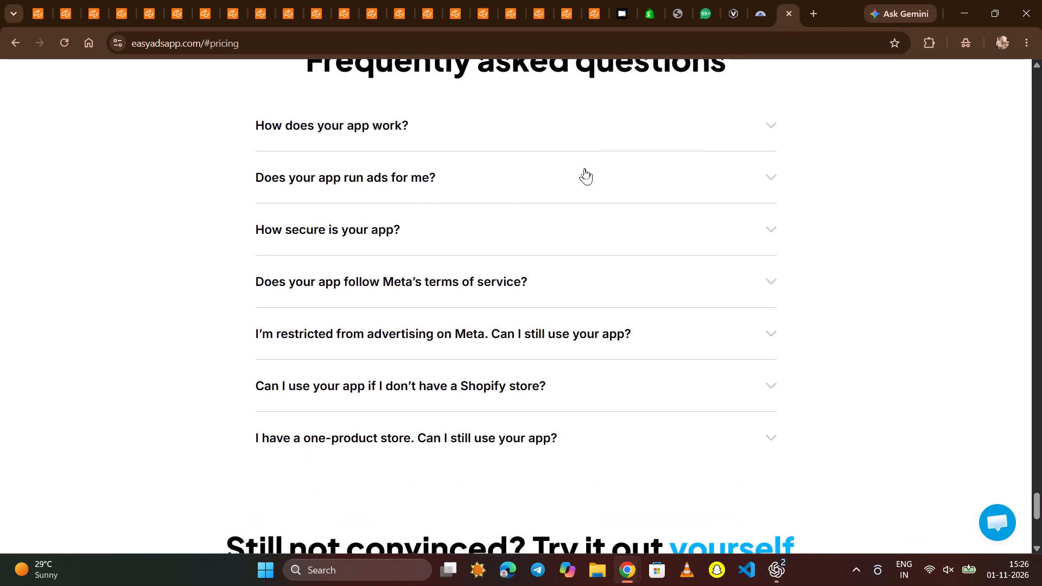
pyautogui.click(584, 168)
pyautogui.click(586, 174)
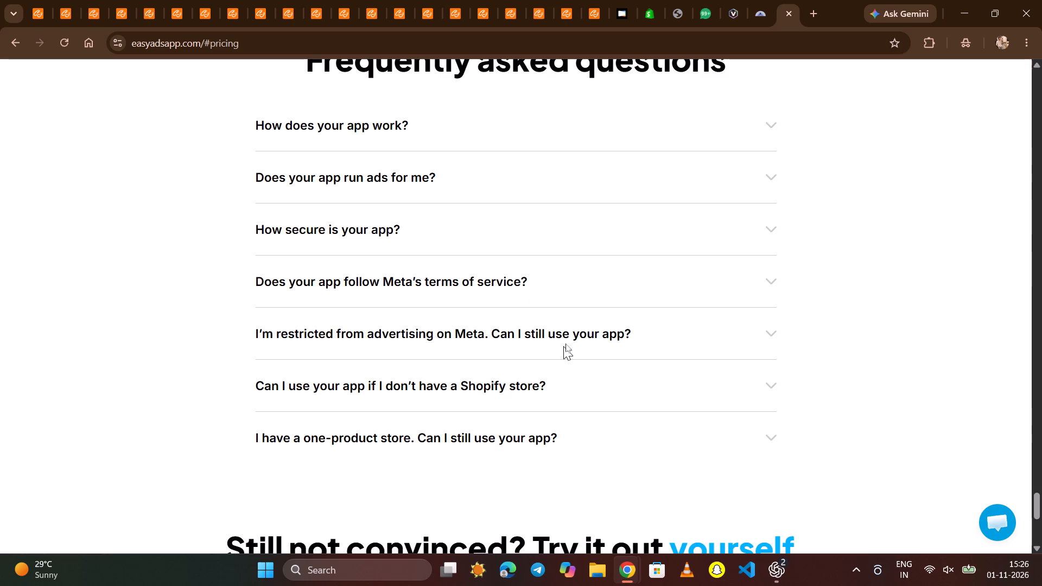
pyautogui.scroll(-2, 525, 402)
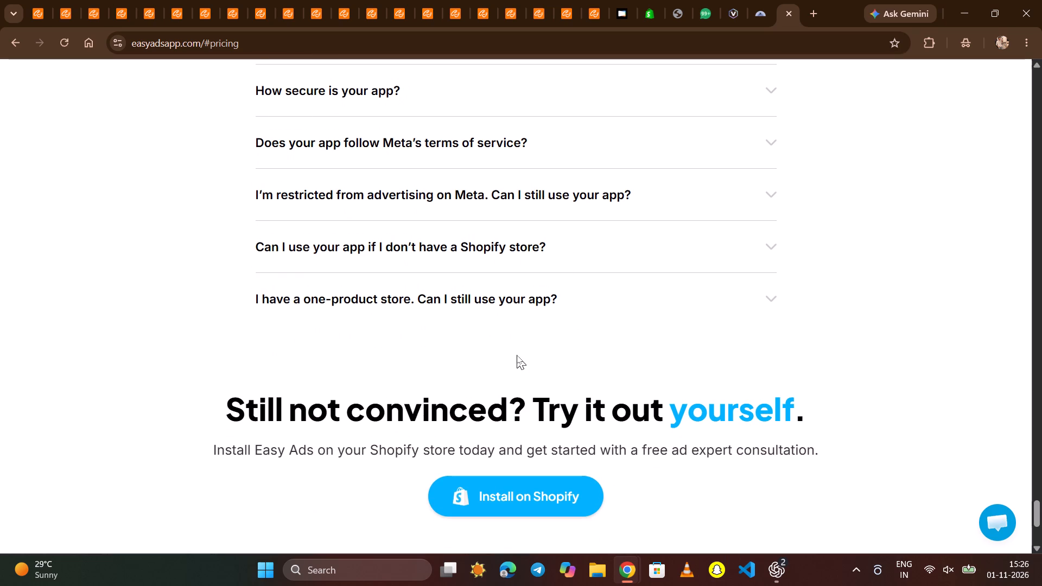
pyautogui.click(534, 255)
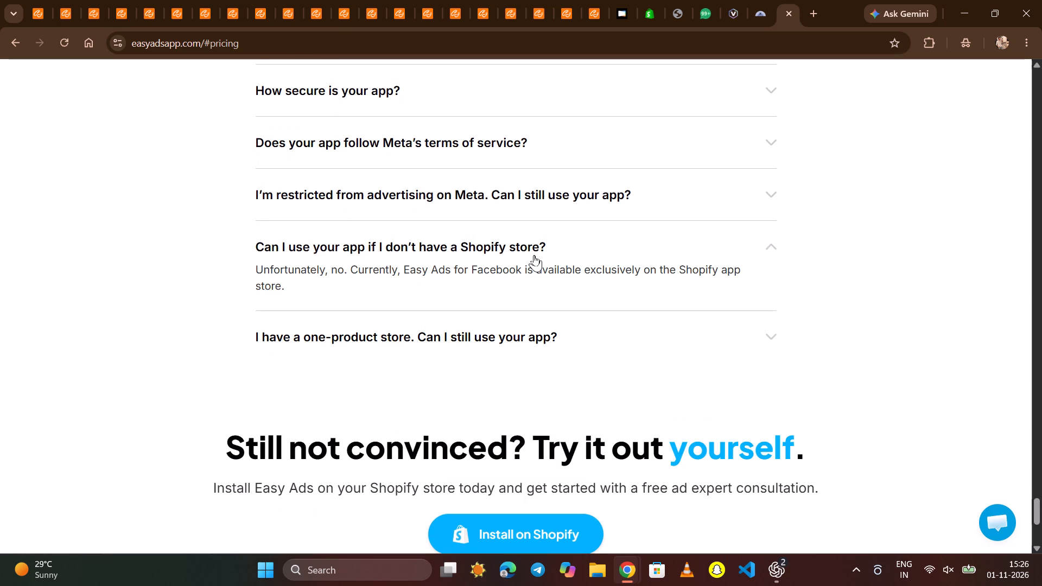
pyautogui.click(534, 255)
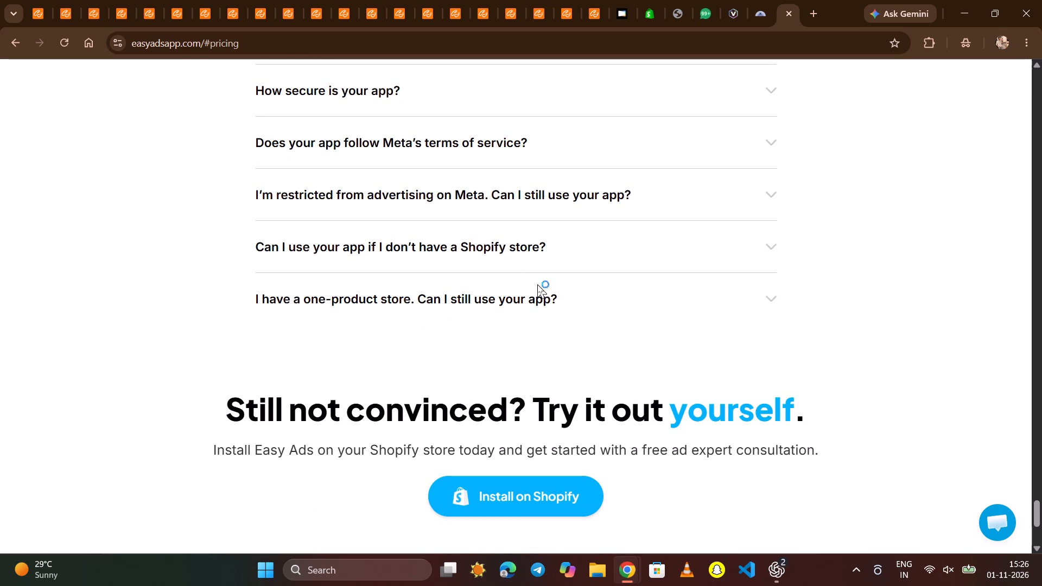
# Check the website's footer links and return to the FAQ section from there.
pyautogui.scroll(-4, 557, 358)
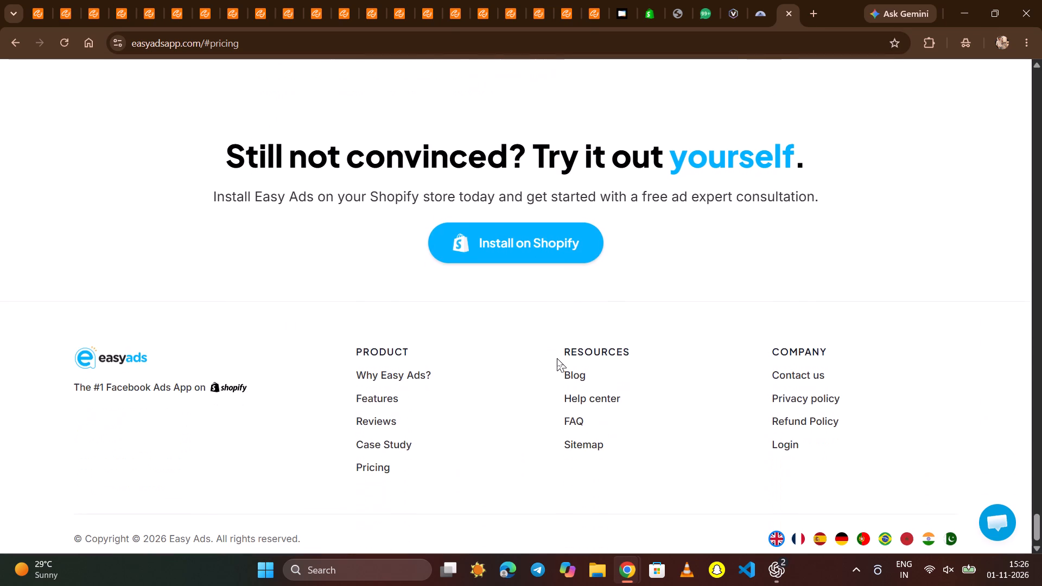
pyautogui.scroll(-2, 557, 358)
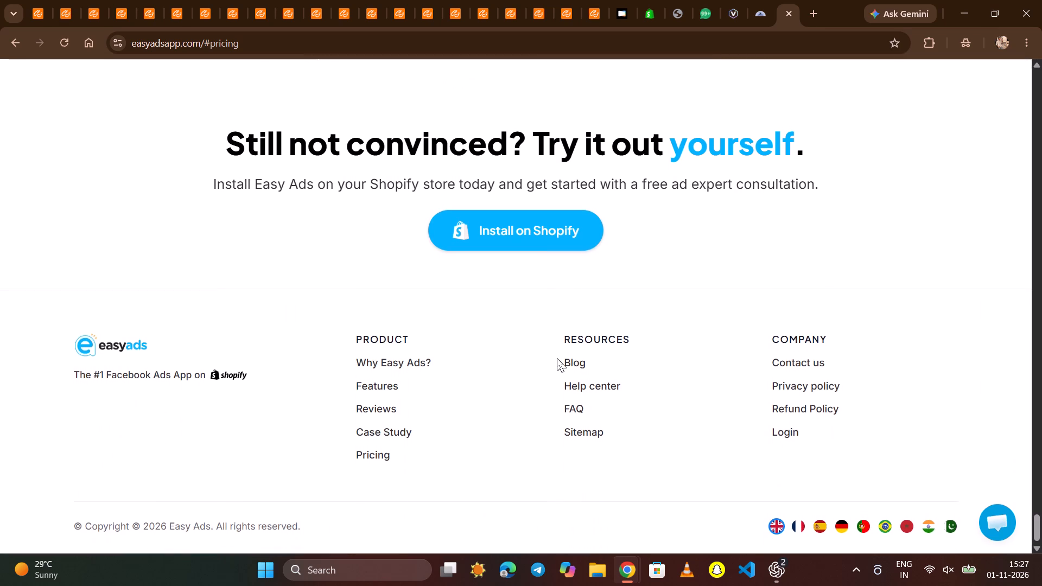
pyautogui.click(571, 407)
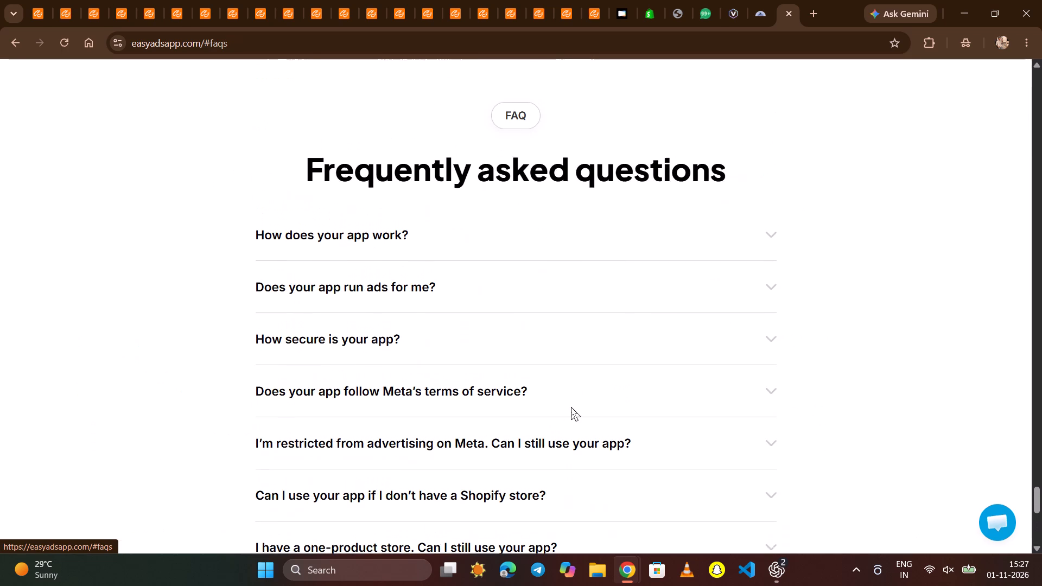
# Open the Easy Ads Help center from the website's footer resources.
pyautogui.scroll(-10, 566, 374)
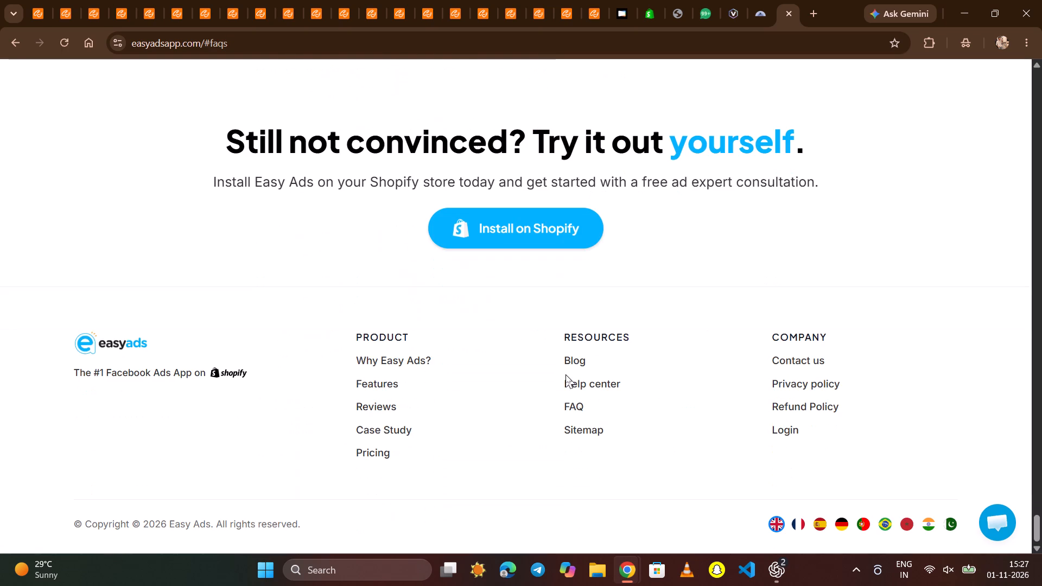
pyautogui.scroll(-1, 566, 374)
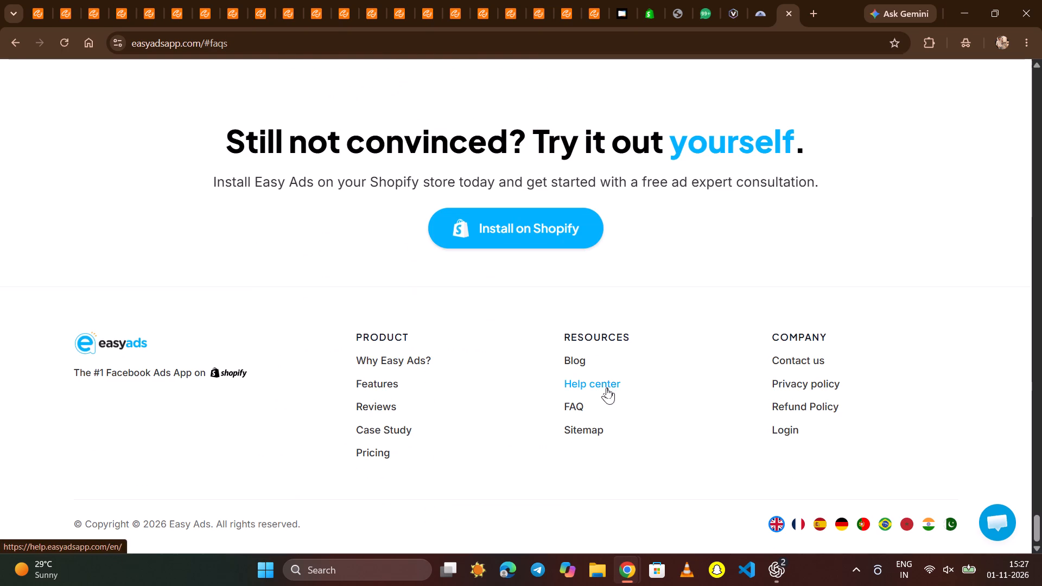
pyautogui.click(605, 385)
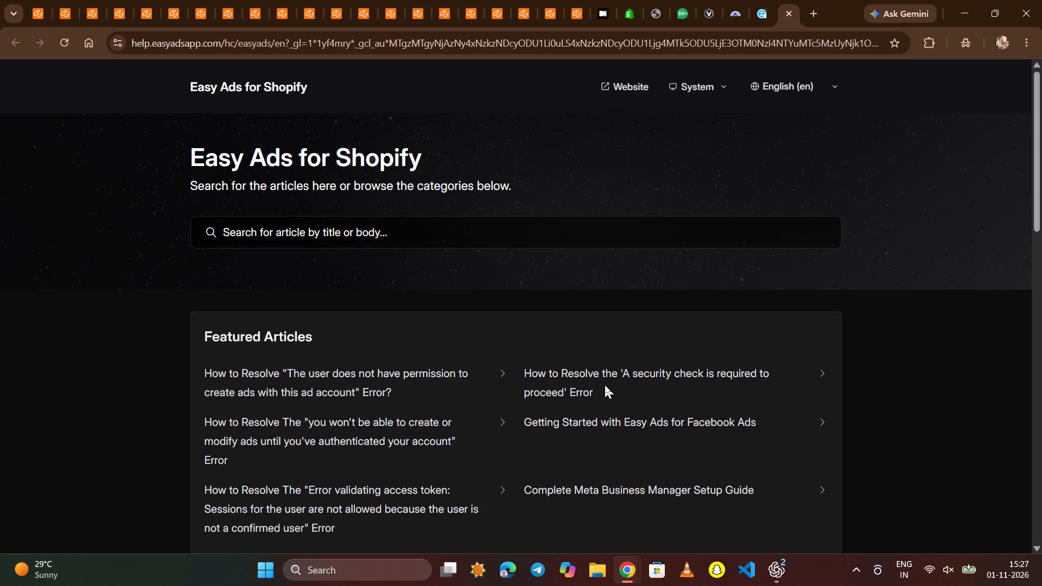
# Search Google in a new browser tab for "can we cancel subscription anytime of essy ad" and open the results for the corrected "easy ad" spelling.
pyautogui.click(812, 18)
pyautogui.write('can we cancel subs')
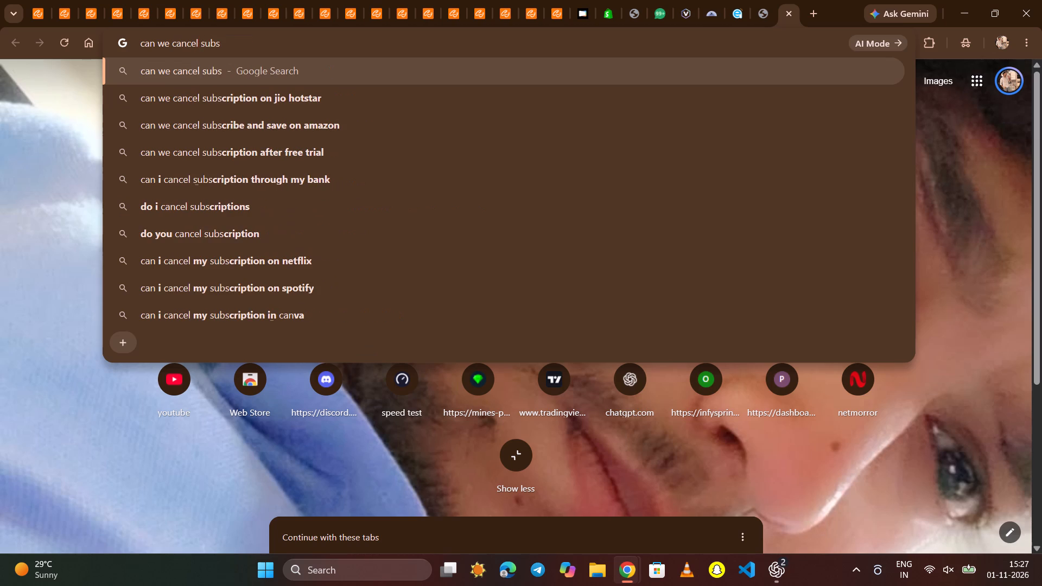
pyautogui.write('cription anytime')
pyautogui.press('space')
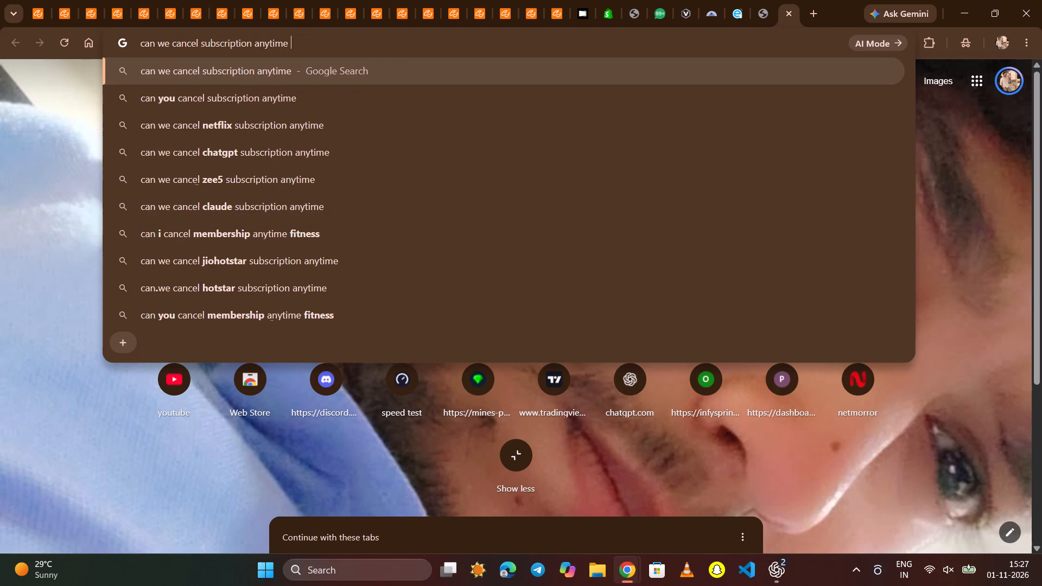
pyautogui.write('of essy')
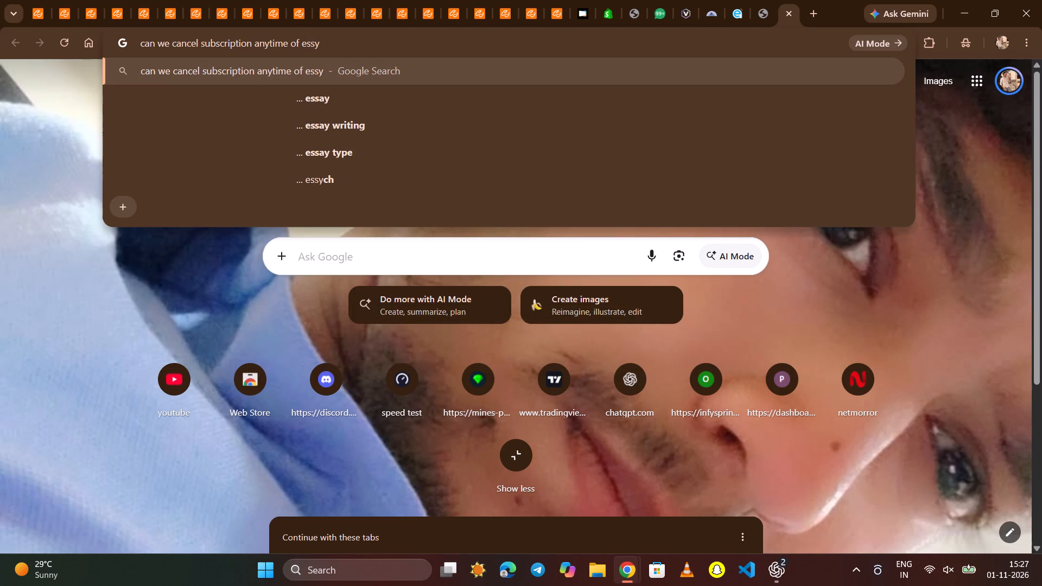
pyautogui.press('space')
pyautogui.write('ad')
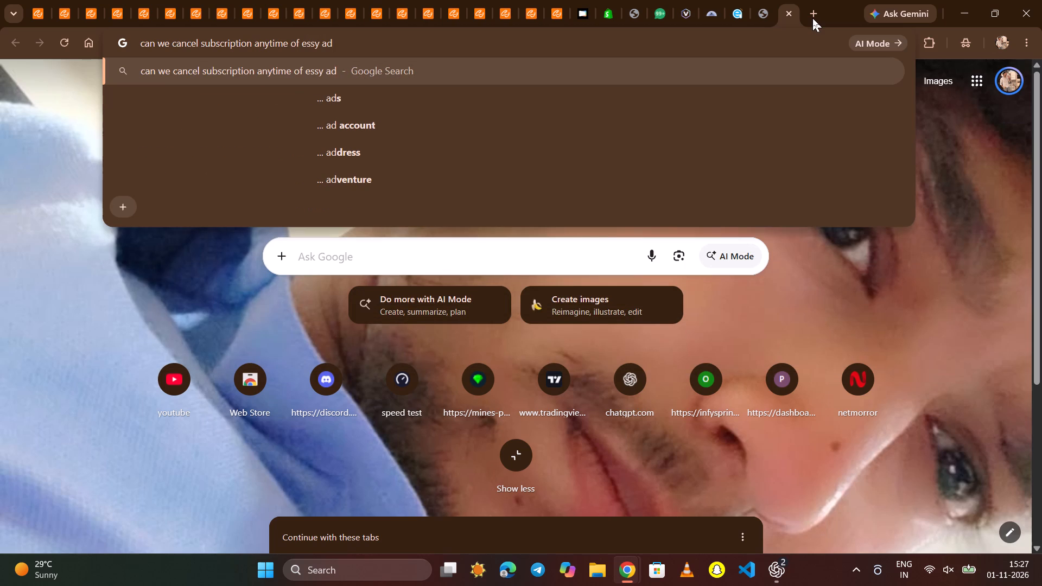
pyautogui.press('Return')
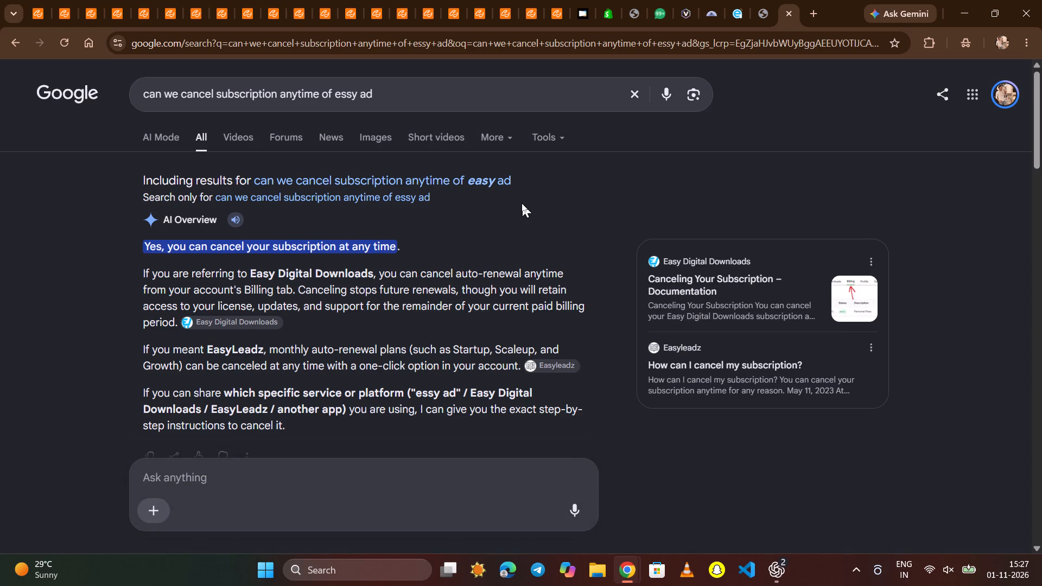
pyautogui.click(495, 180)
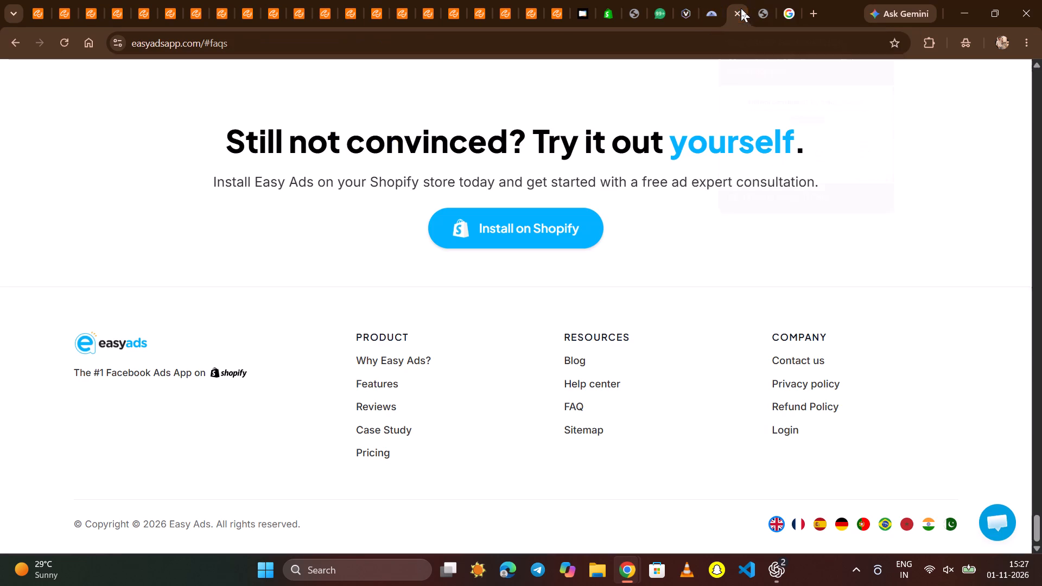
# Approve the AI - Easy Ads for Facebook Ads subscription with its 7-day free trial for the PLAYVEX store.
pyautogui.click(600, 10)
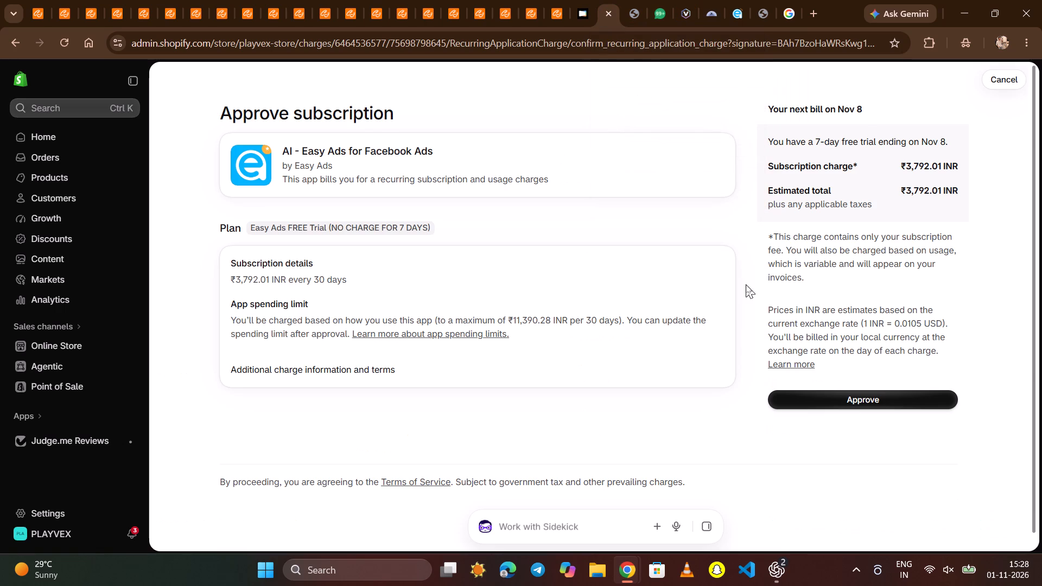
pyautogui.click(819, 388)
pyautogui.click(821, 393)
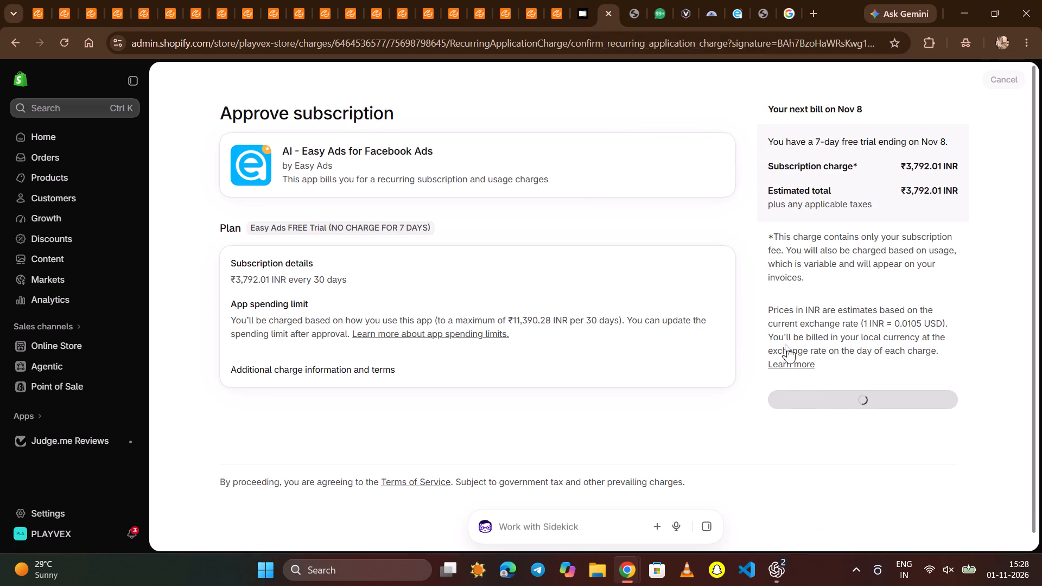
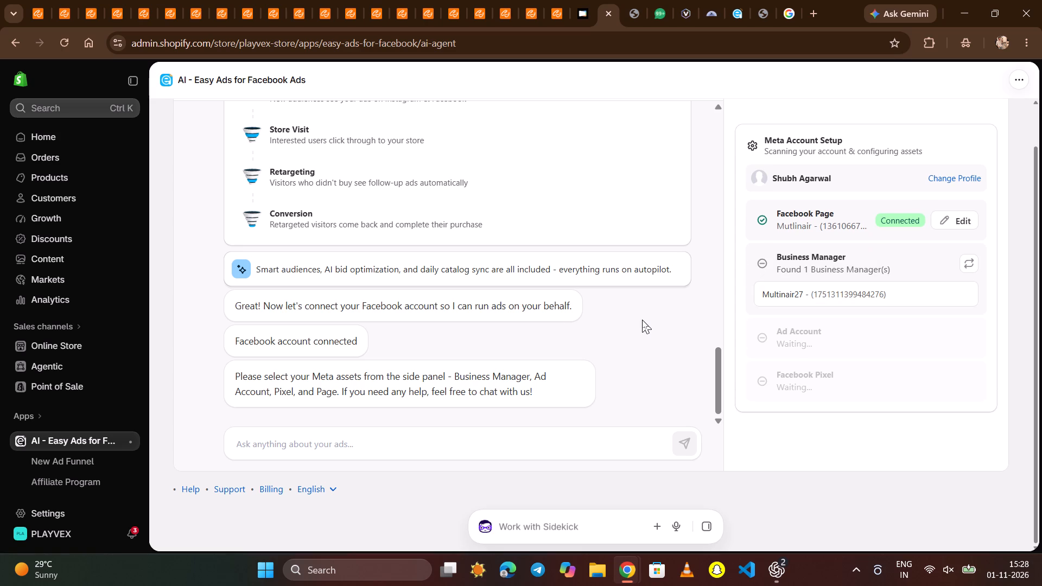
# Set the Meta Business Manager, ad account and Facebook pixel all to Multinair27 and continue with the configured assets.
pyautogui.click(792, 295)
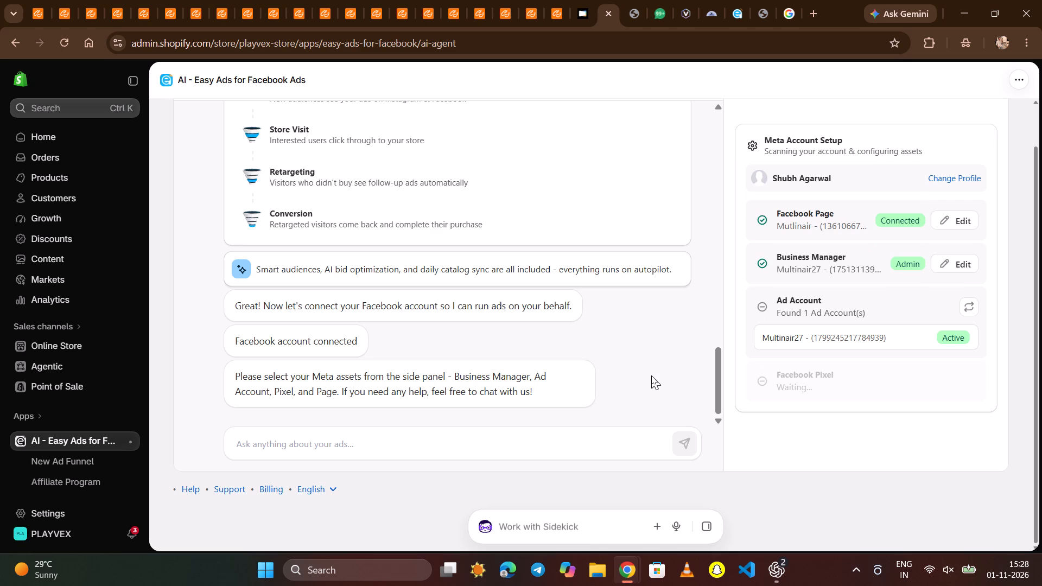
pyautogui.click(822, 329)
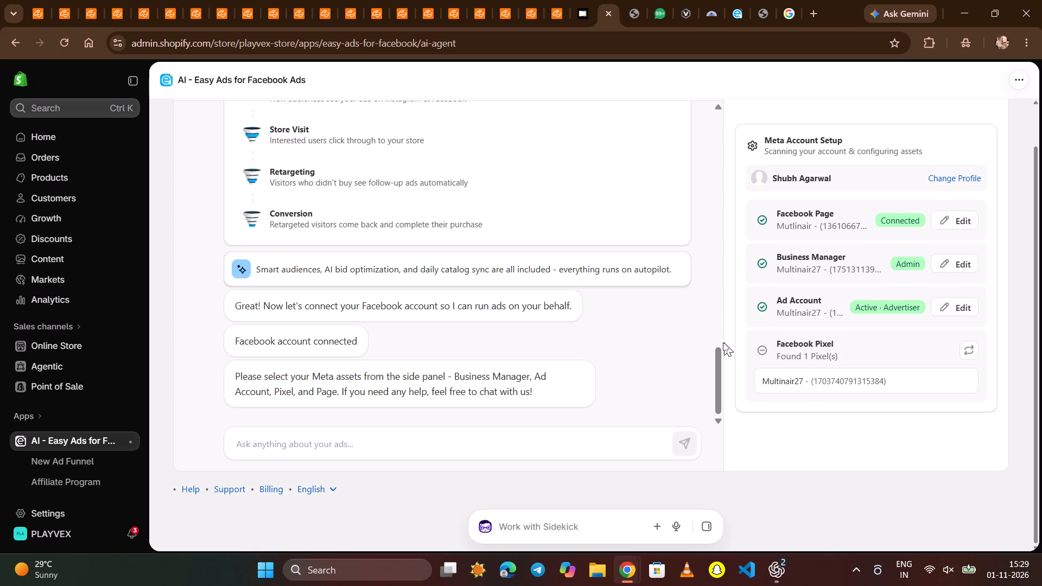
pyautogui.click(792, 372)
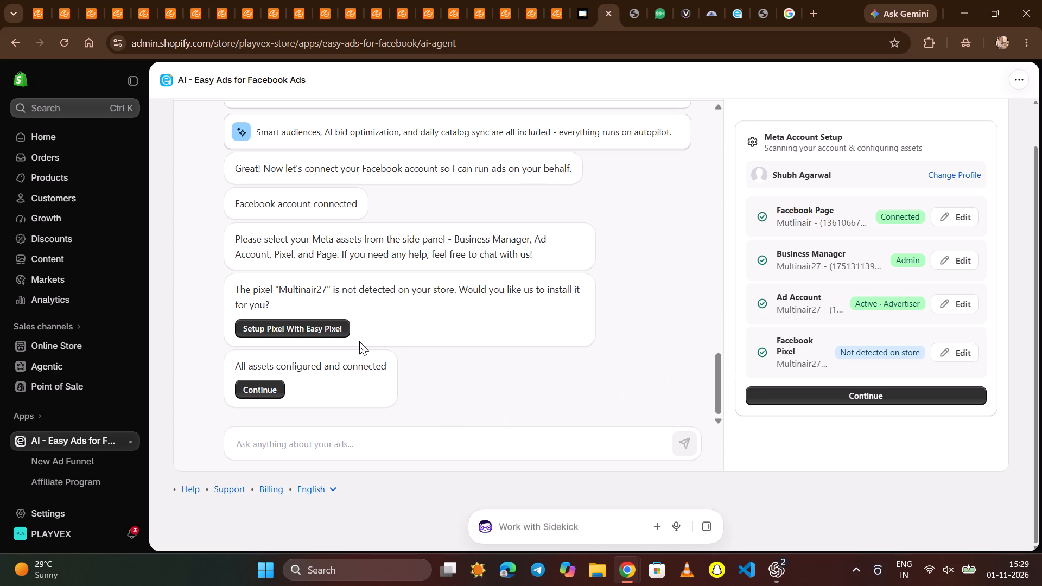
pyautogui.click(810, 393)
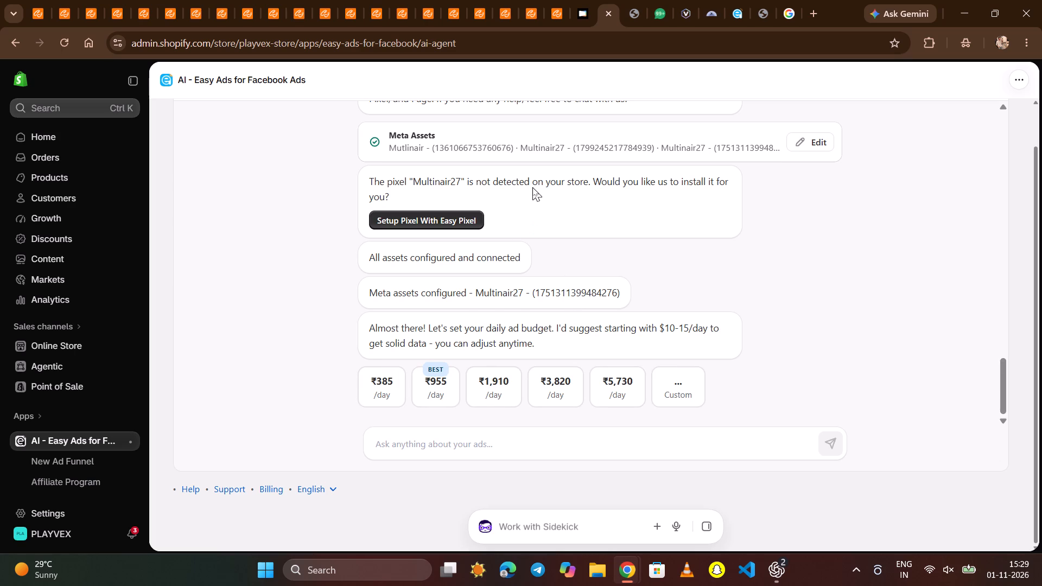
# Start setting up the Multinair27 pixel on the store with Easy Pixel.
pyautogui.click(468, 219)
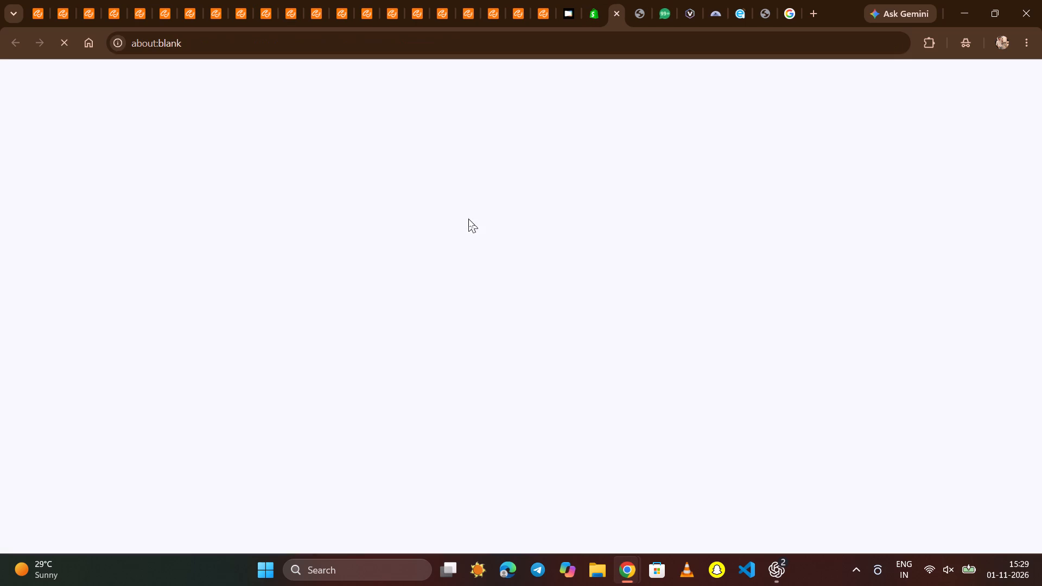
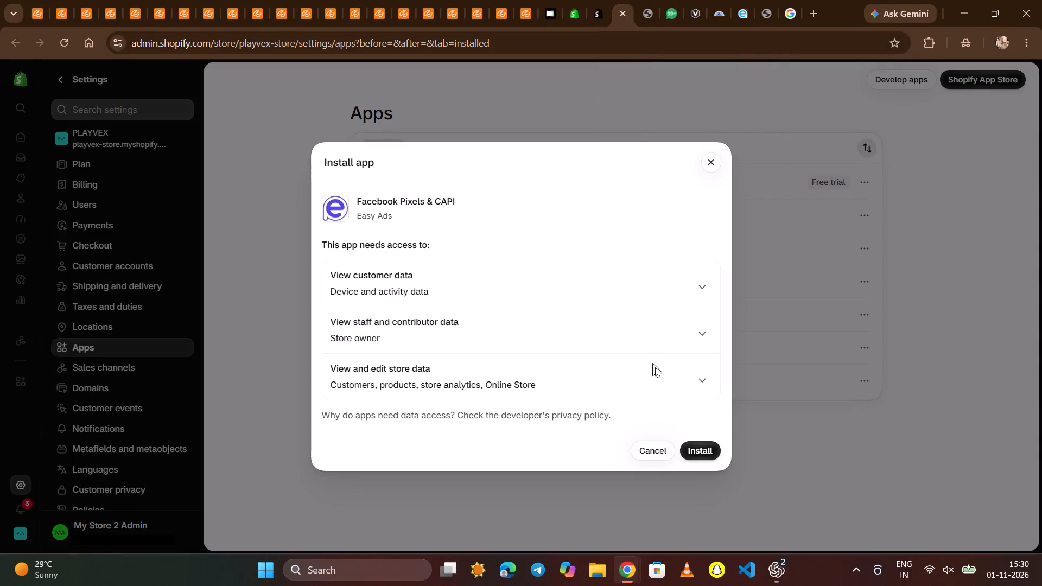
# Install the Facebook Pixels & CAPI app on the PLAYVEX store.
pyautogui.click(701, 444)
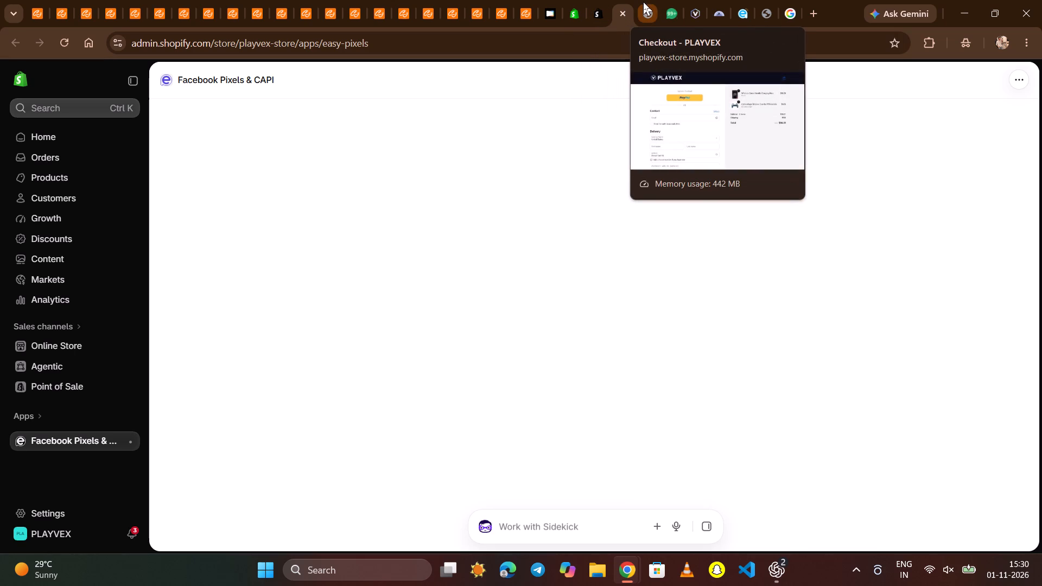
# Open the Facebook Pixels & CAPI listing again from the Easy Ads chat and start its installation from the Shopify App Store.
pyautogui.click(598, 0)
pyautogui.click(576, 0)
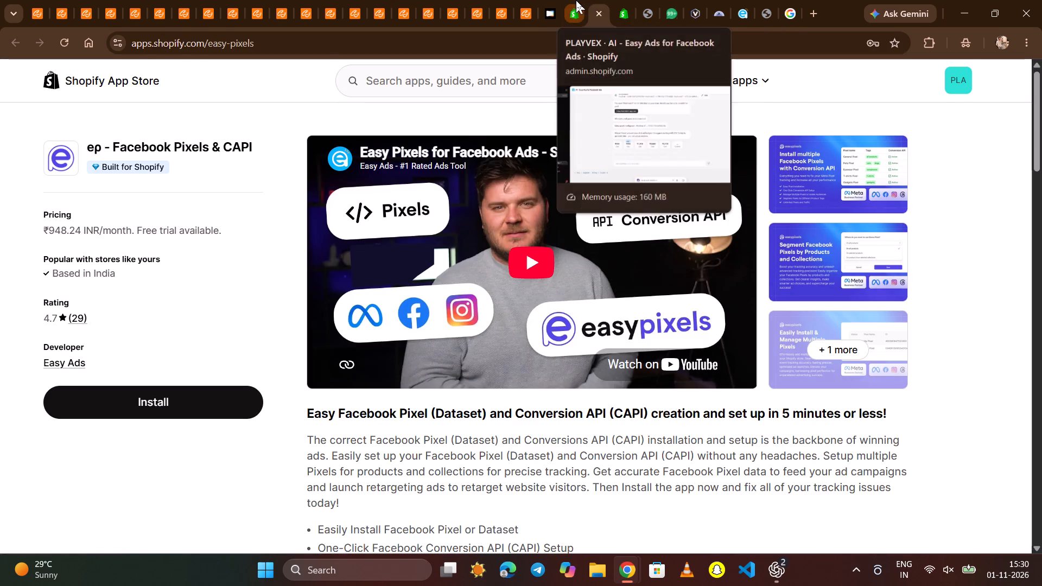
pyautogui.click(446, 187)
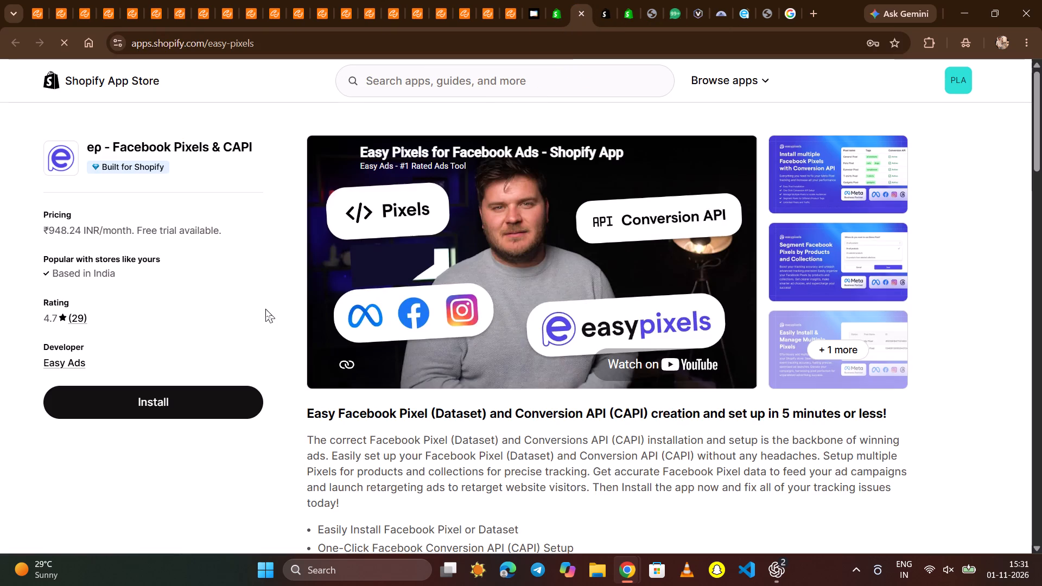
pyautogui.click(607, 9)
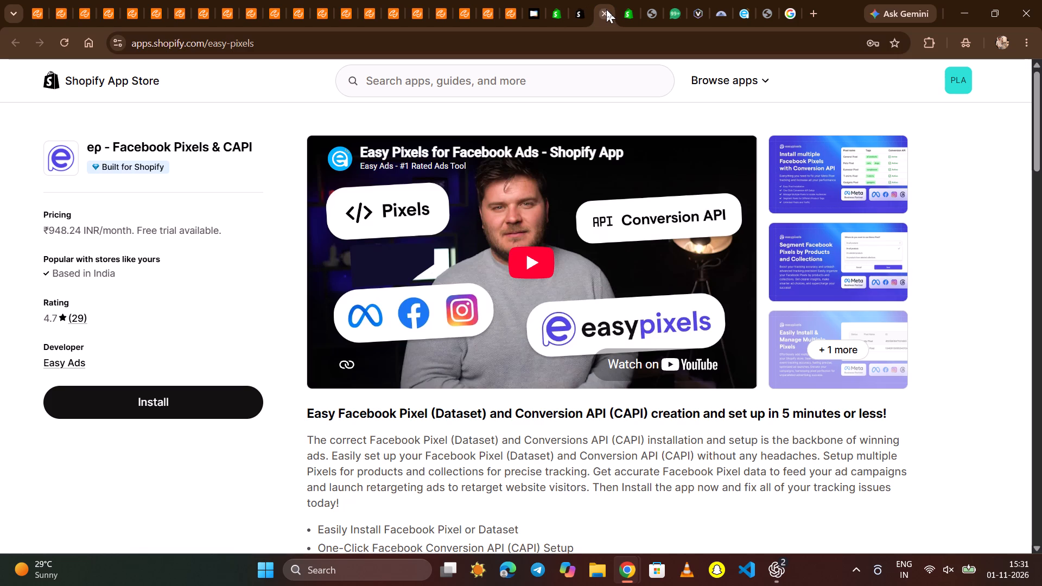
pyautogui.click(579, 20)
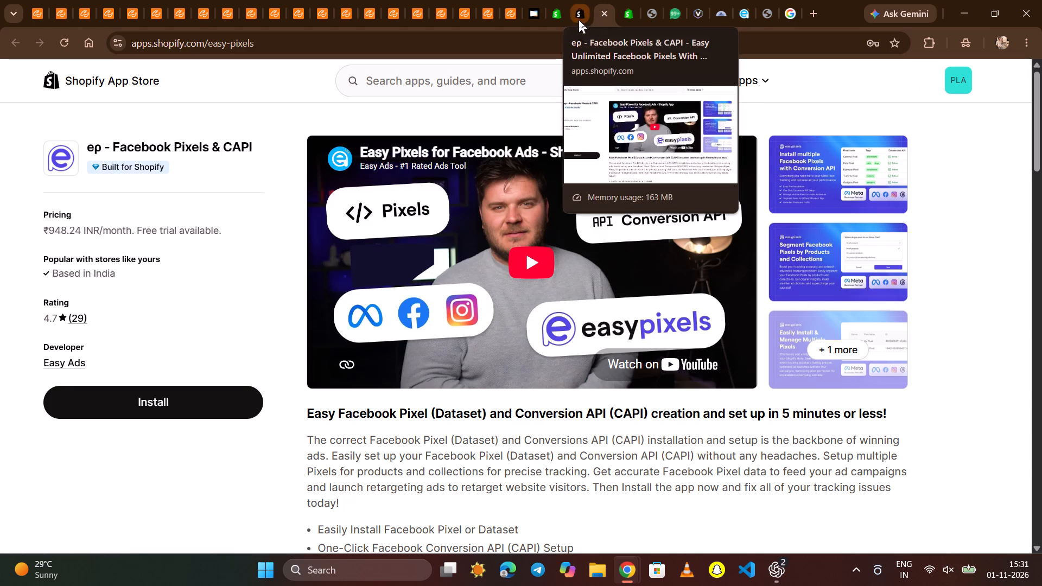
pyautogui.click(203, 387)
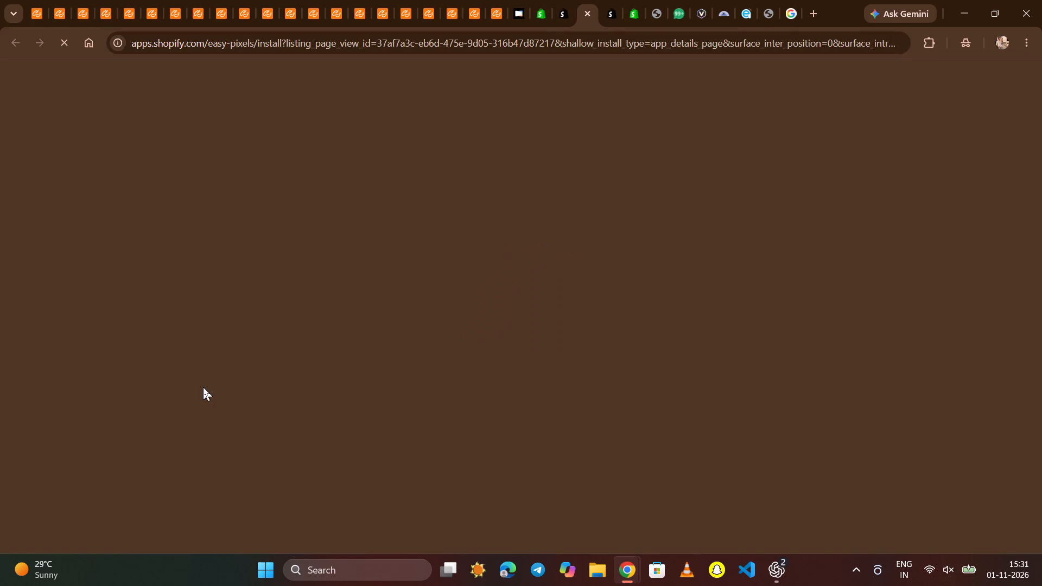
# Close the Google search results about cancelling the subscription and the Easy Ads Help center page.
pyautogui.click(787, 8)
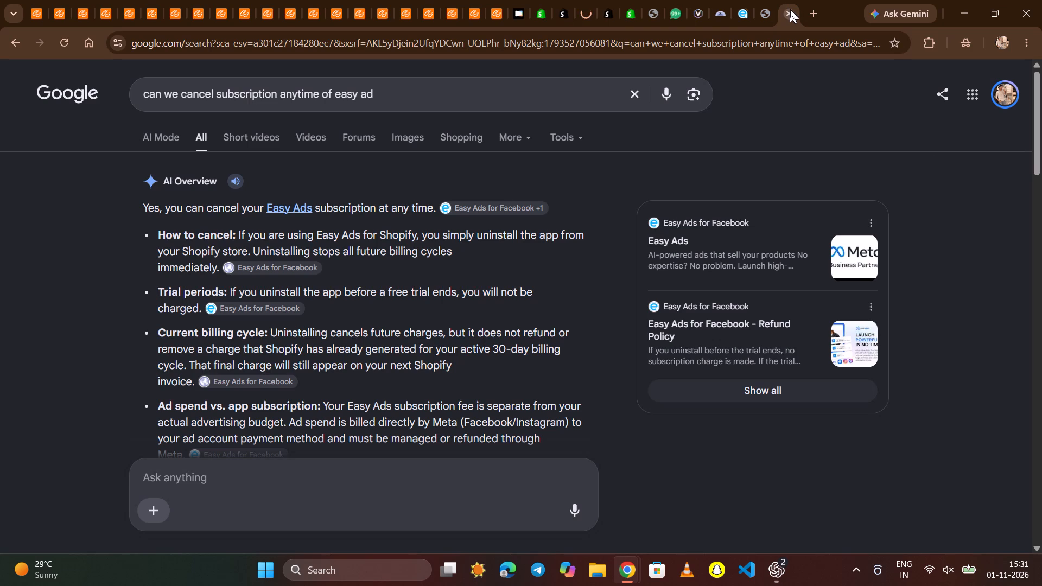
pyautogui.click(789, 11)
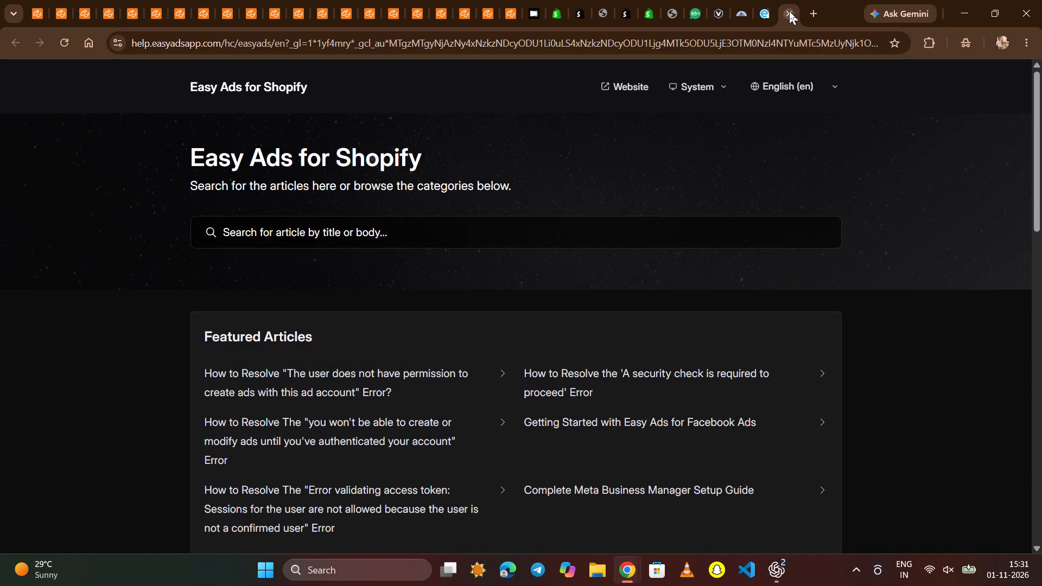
pyautogui.click(789, 11)
pyautogui.click(789, 11)
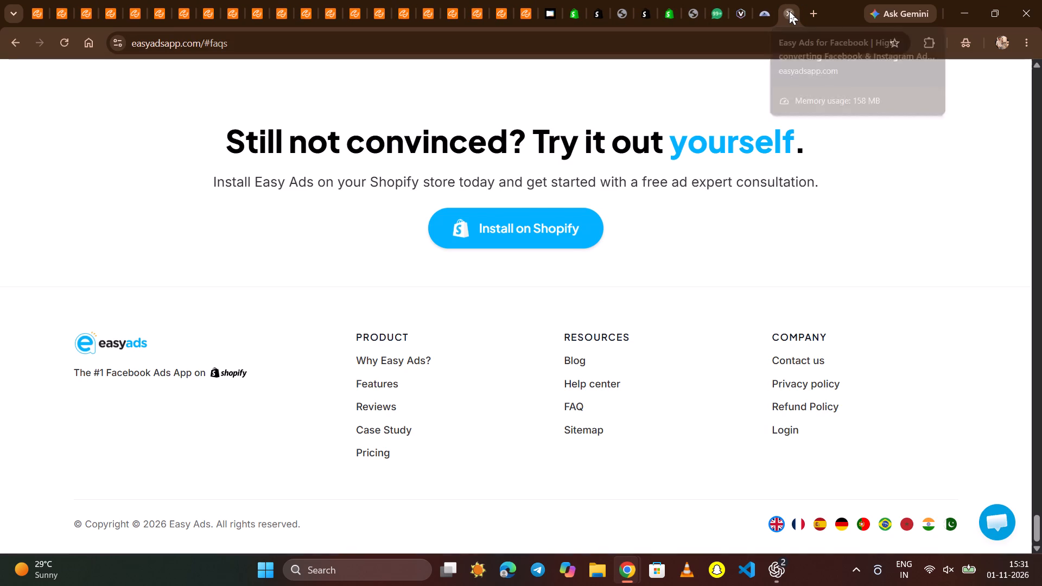
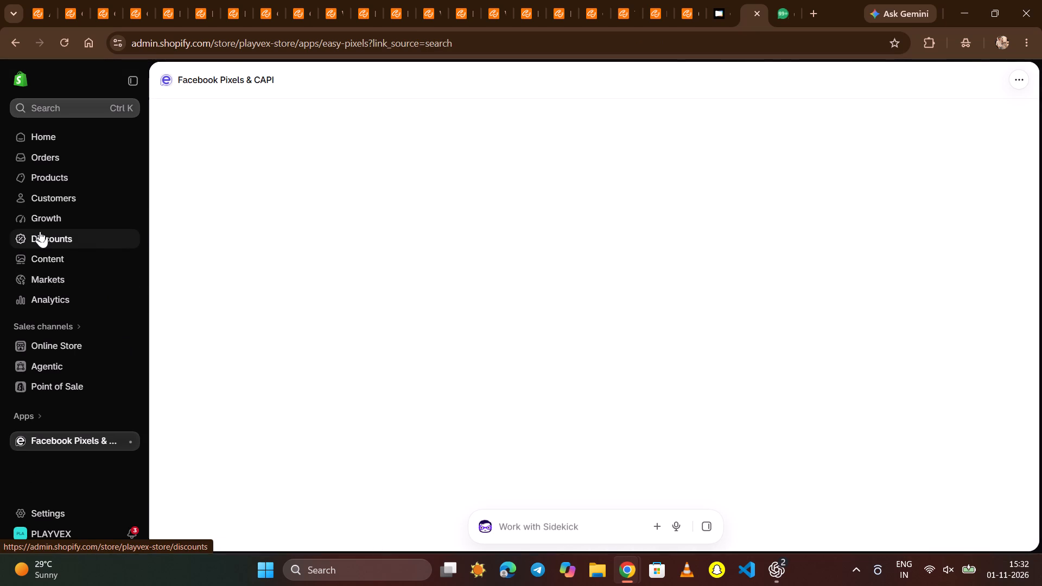
# Look through the Growth section's Autopilot and Campaigns pages and try to start a new campaign.
pyautogui.click(55, 226)
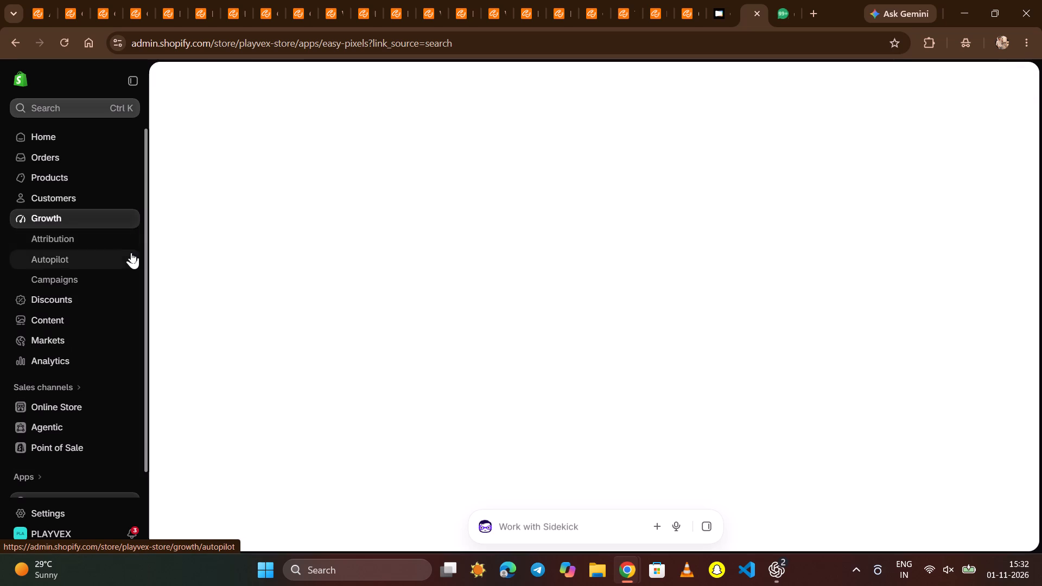
pyautogui.click(73, 260)
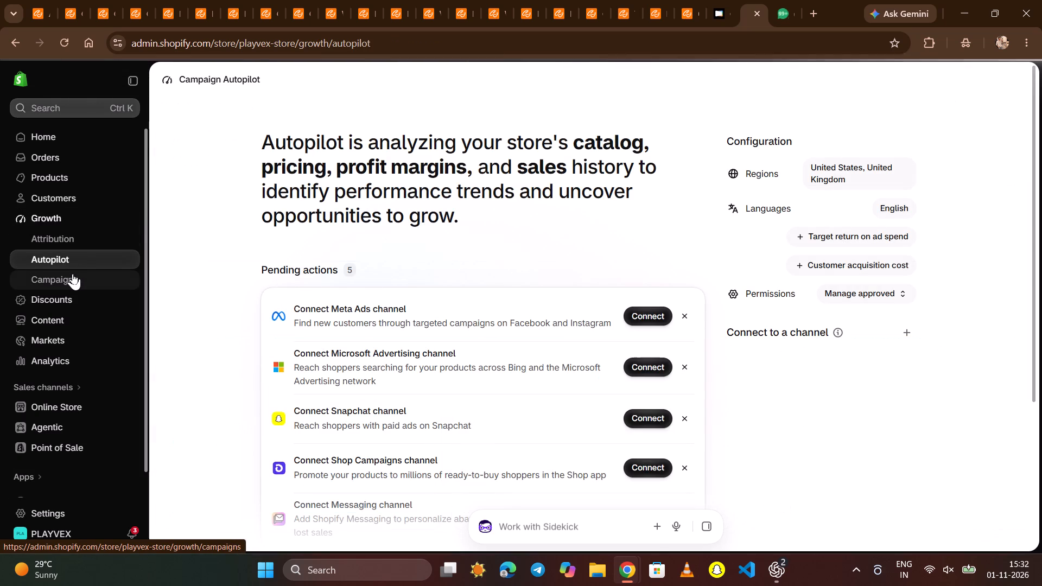
pyautogui.click(73, 273)
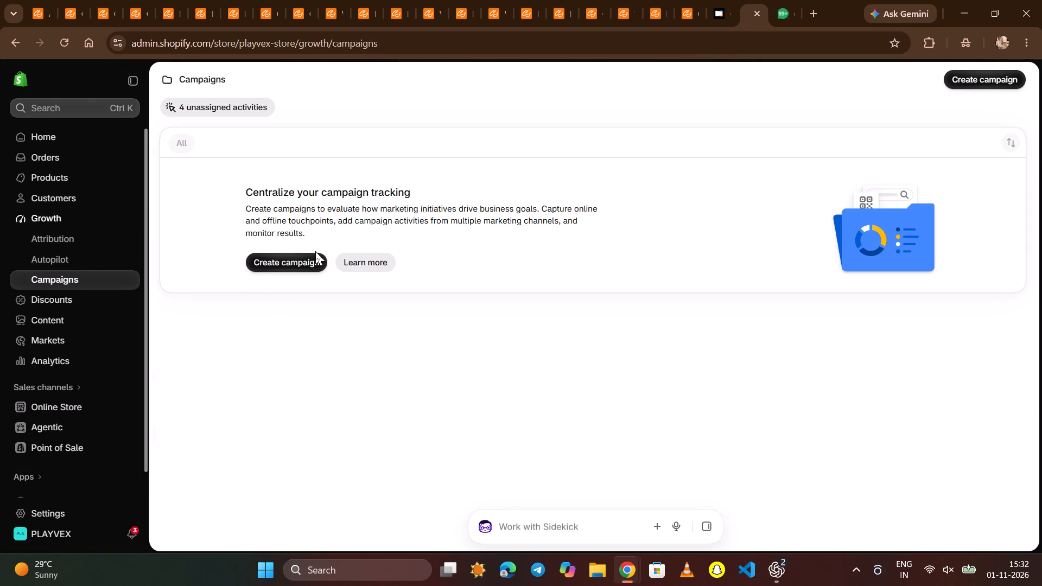
pyautogui.click(309, 256)
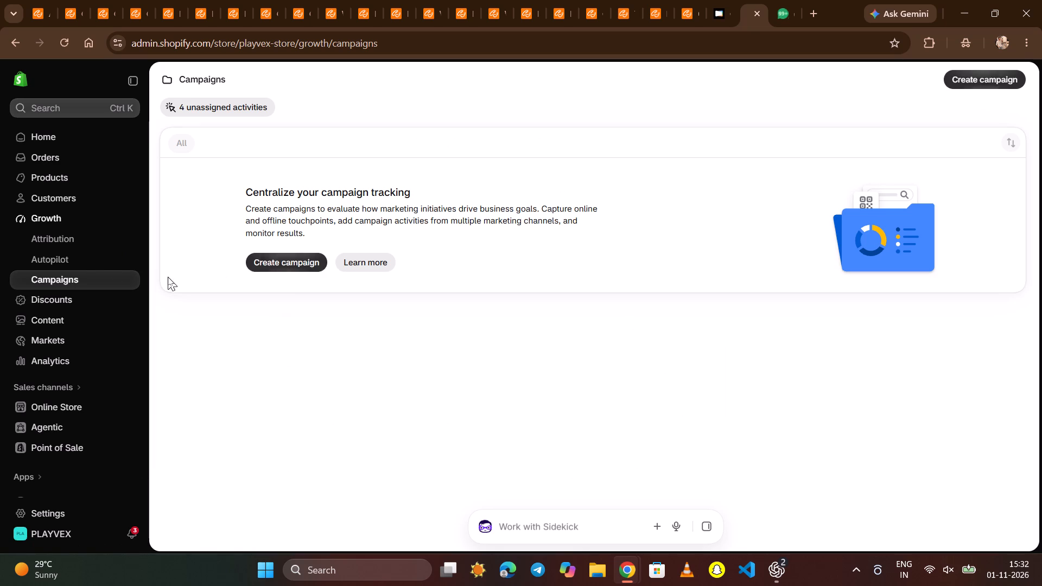
# Start connecting the Meta Ads channel from the pending actions in Campaign Autopilot.
pyautogui.click(92, 259)
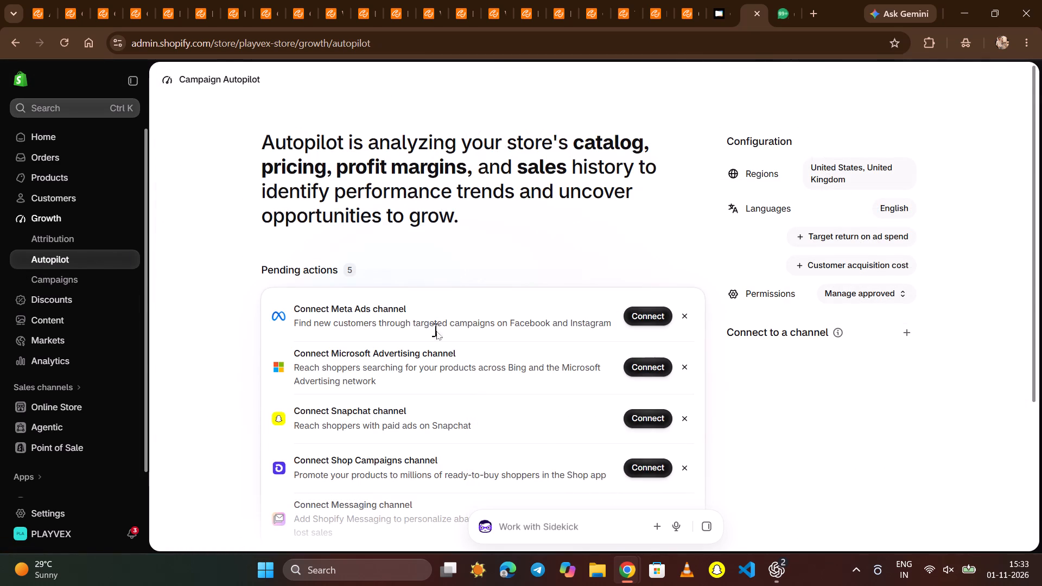
pyautogui.click(646, 311)
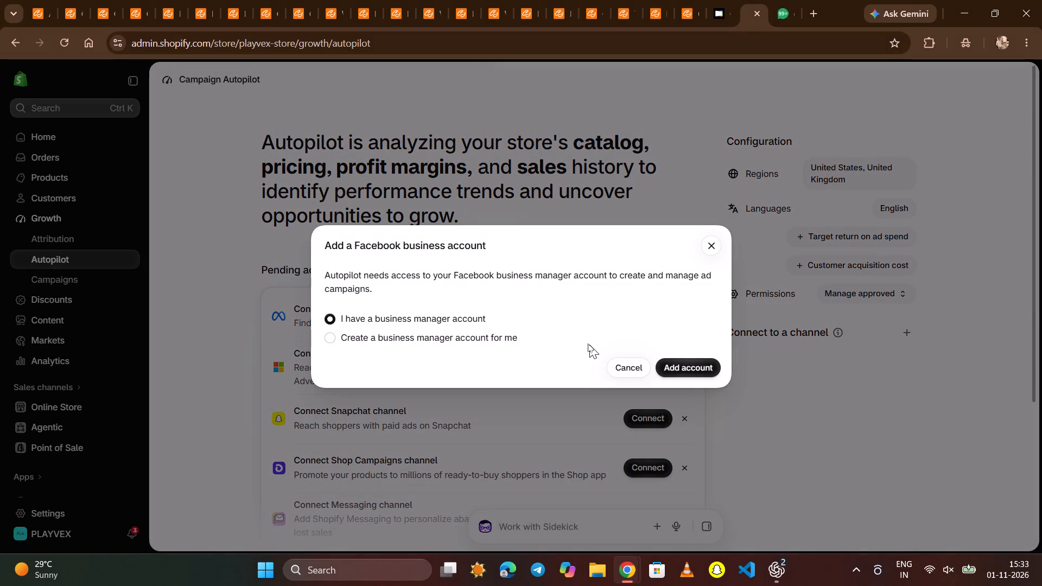
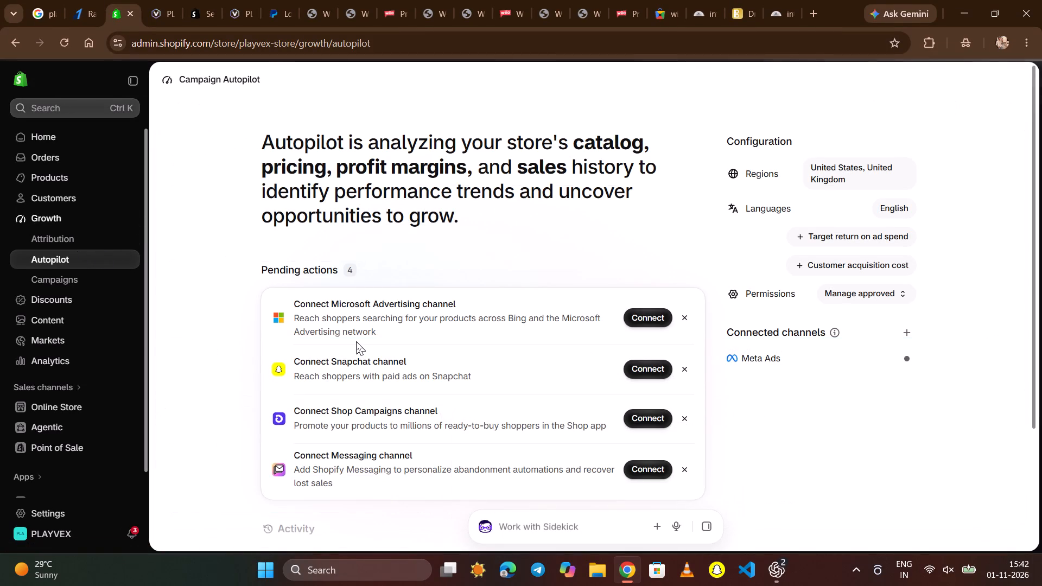
# Check the Meta Ads channel's connection status and the Campaign Autopilot activity log.
pyautogui.click(797, 363)
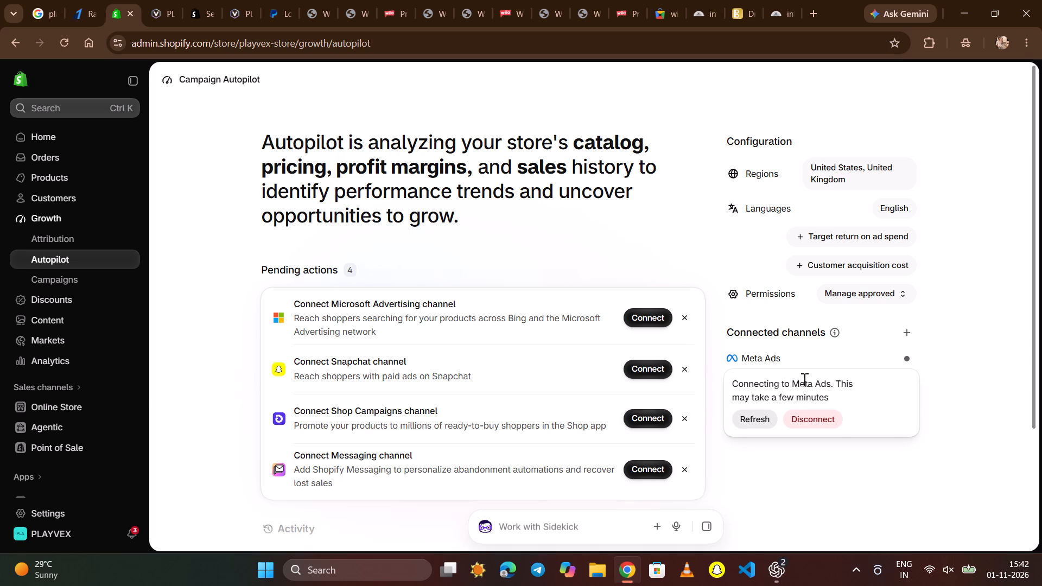
pyautogui.click(832, 466)
pyautogui.scroll(-3, 832, 466)
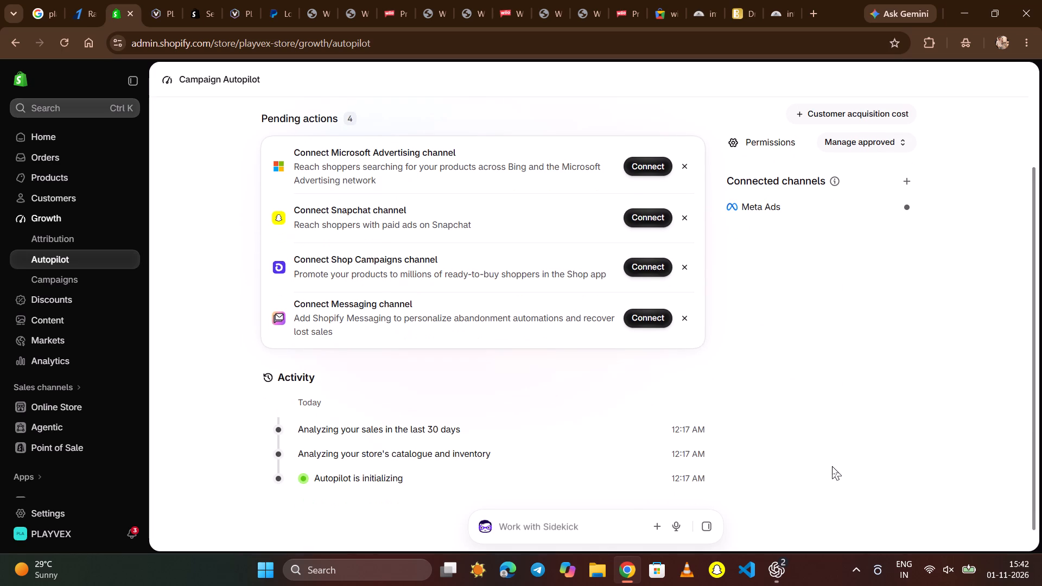
pyautogui.scroll(2, 832, 466)
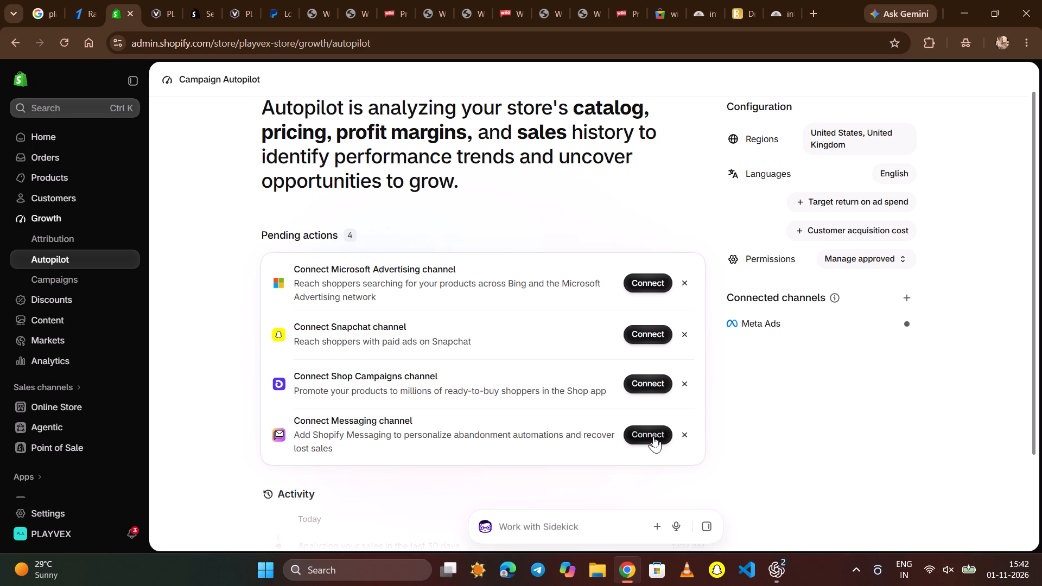
# View the Snapchat business account options for the Autopilot channel connection and dismiss them without adding an account.
pyautogui.click(655, 339)
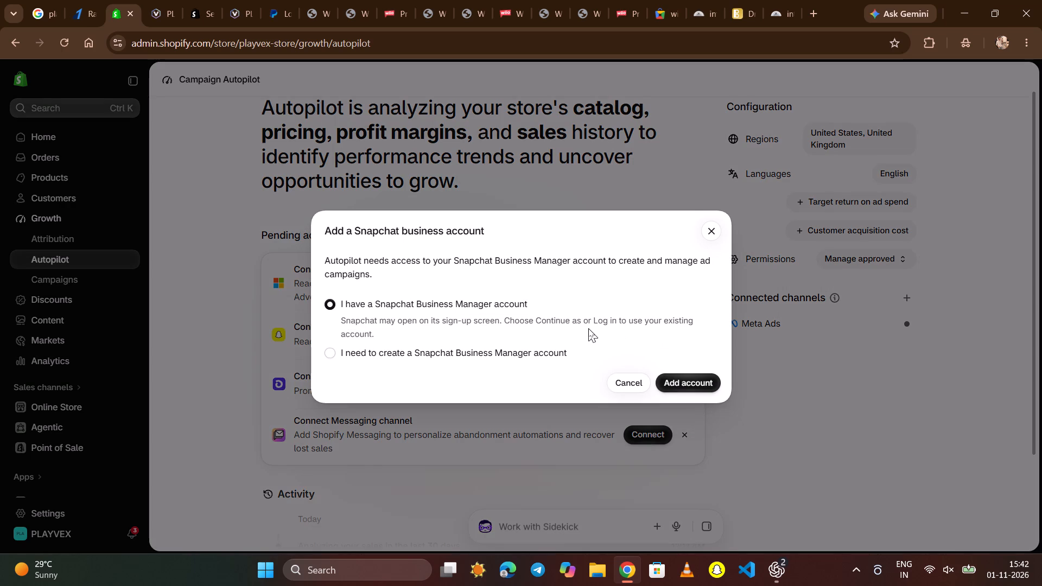
pyautogui.click(719, 232)
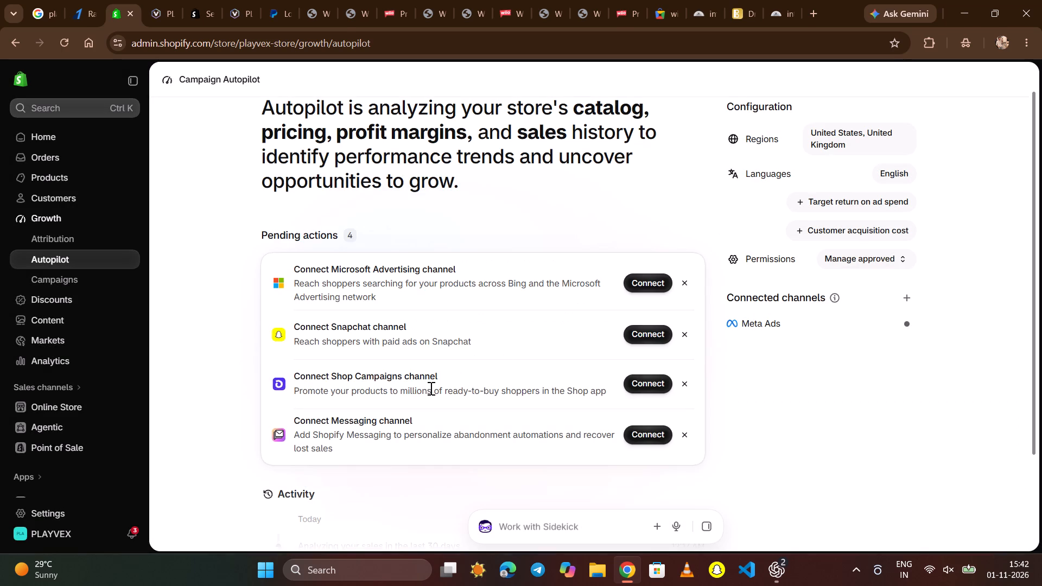
# Open the Shop Campaigns channel connection and examine the Shop app's customer, staff and store data access details.
pyautogui.click(644, 381)
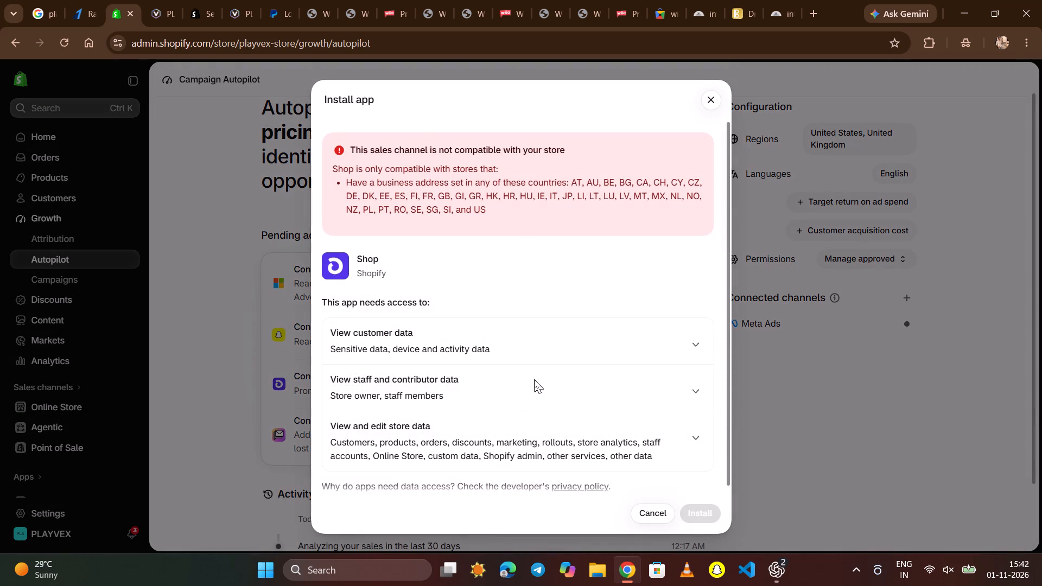
pyautogui.scroll(-1, 534, 379)
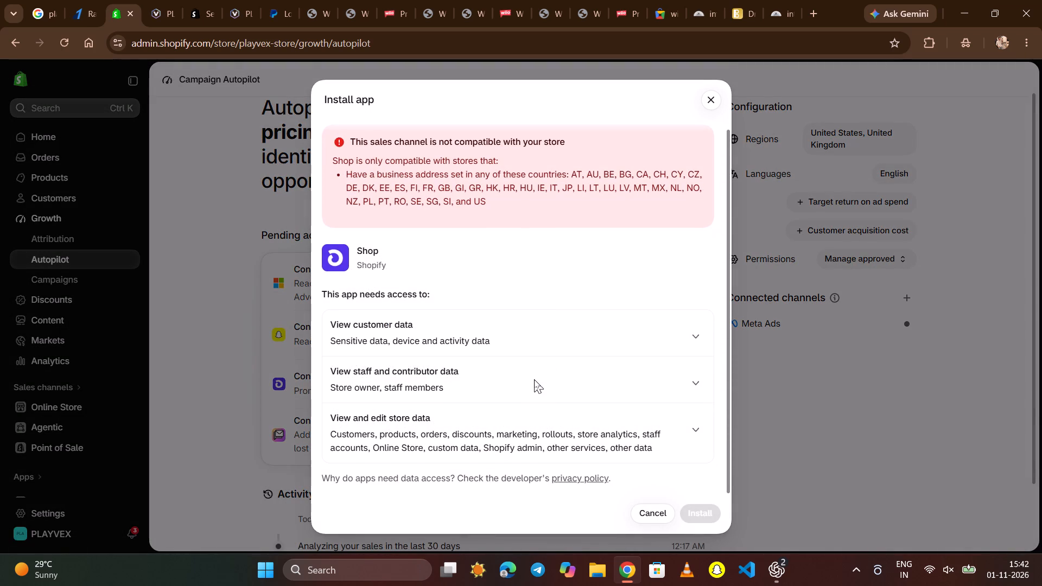
pyautogui.scroll(-1, 534, 379)
pyautogui.scroll(-1, 646, 456)
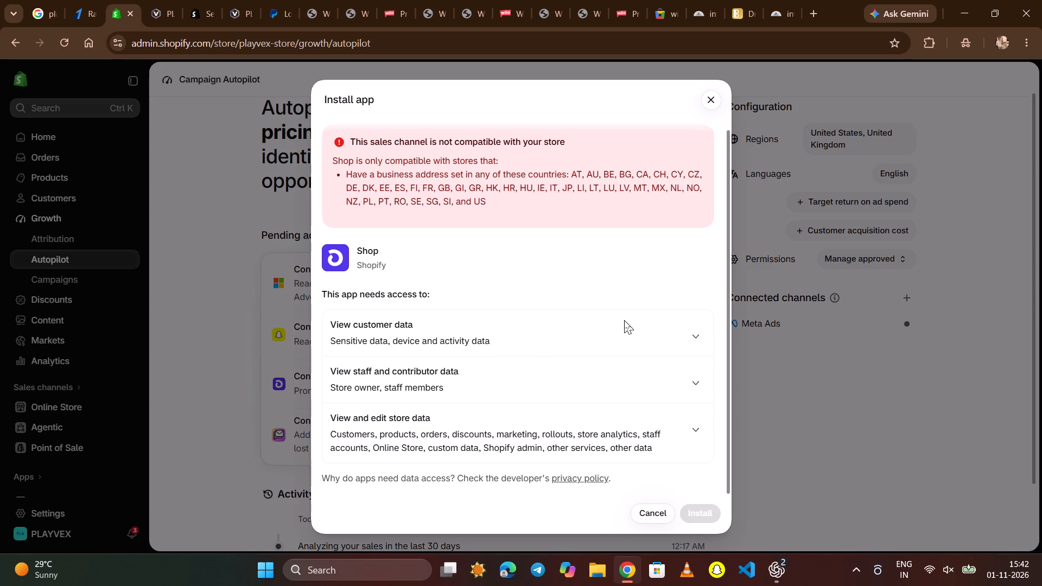
pyautogui.click(626, 320)
pyautogui.click(688, 341)
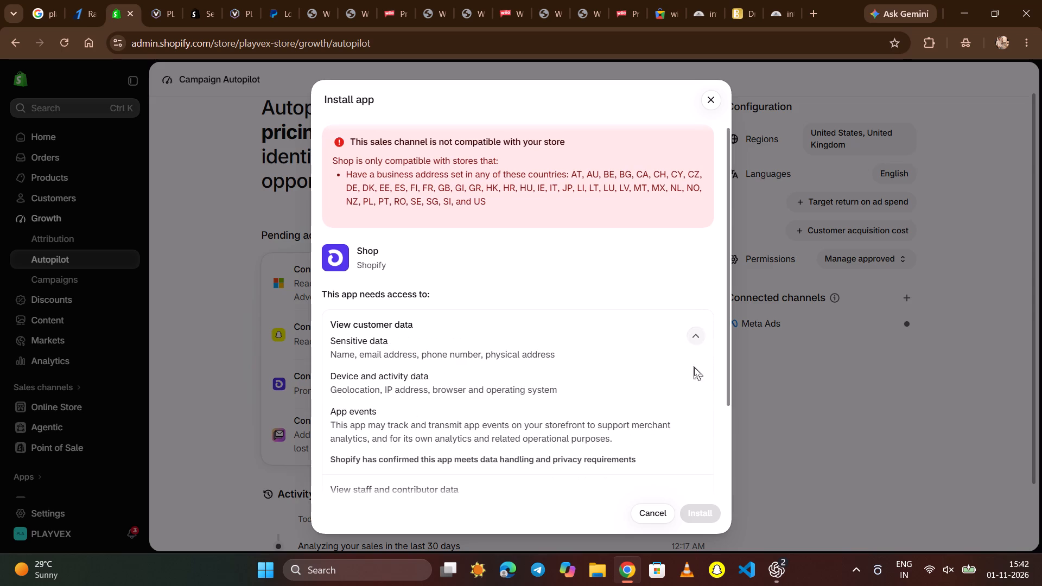
pyautogui.scroll(-2, 696, 382)
pyautogui.click(695, 377)
pyautogui.scroll(-1, 695, 377)
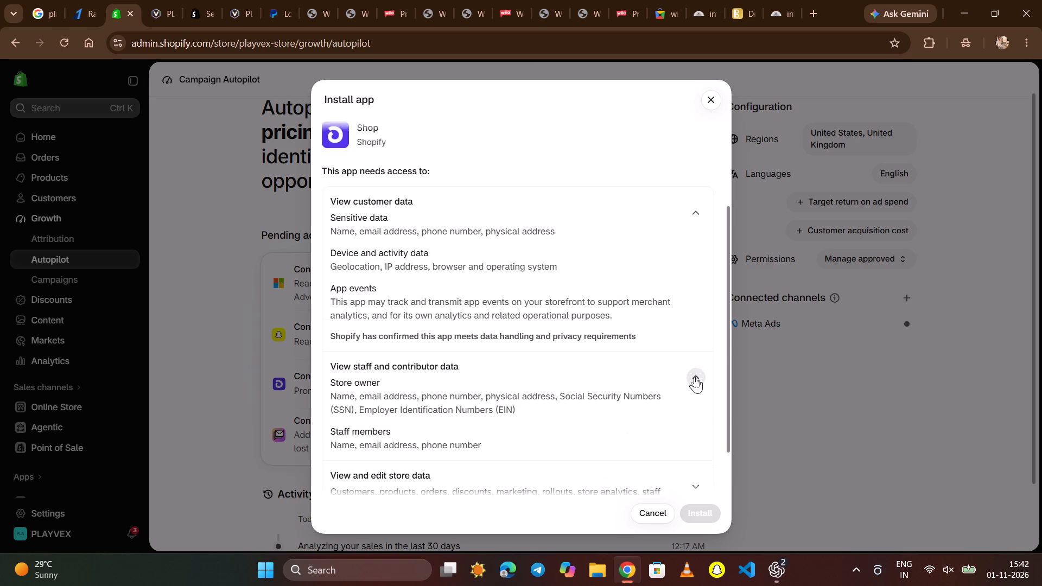
pyautogui.scroll(-1, 695, 377)
pyautogui.click(692, 438)
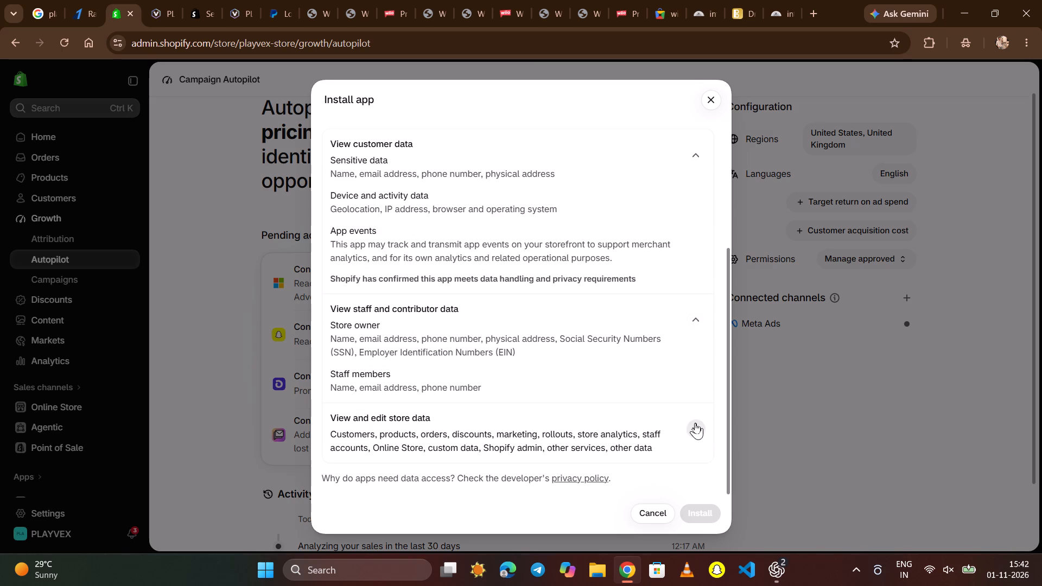
pyautogui.click(695, 423)
pyautogui.scroll(-3, 695, 423)
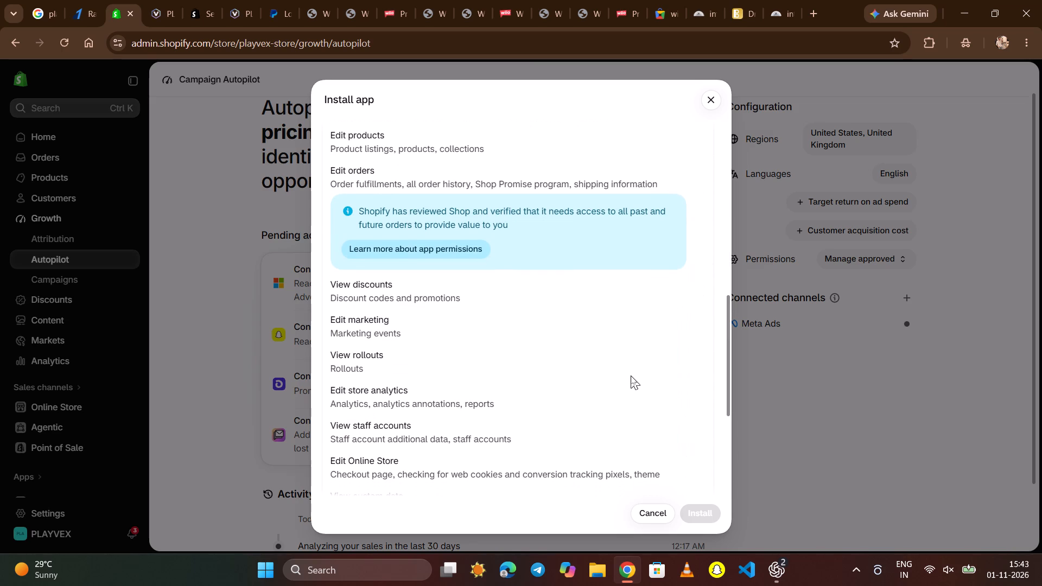
pyautogui.scroll(-3, 631, 375)
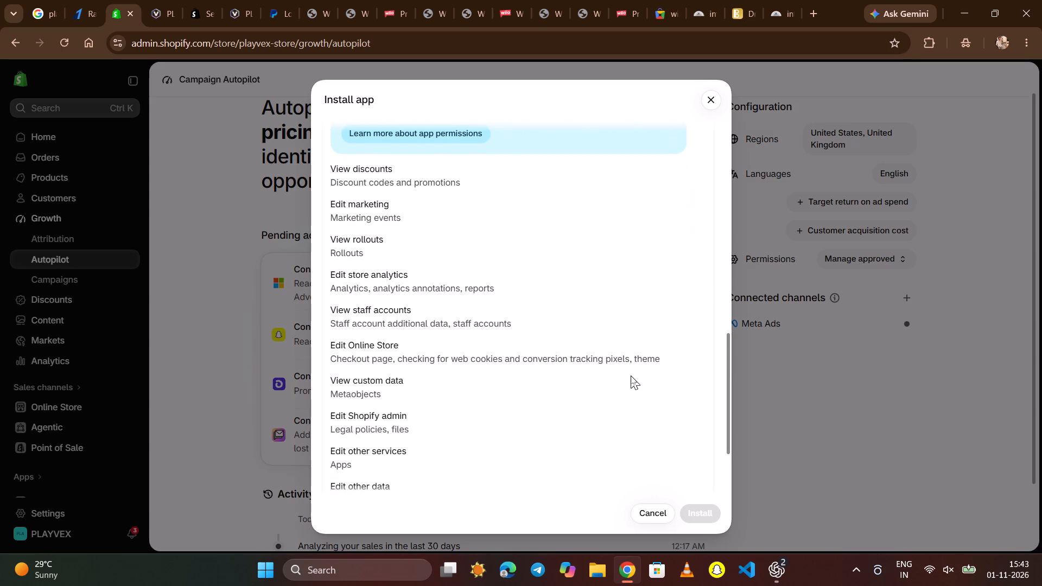
pyautogui.scroll(-6, 631, 375)
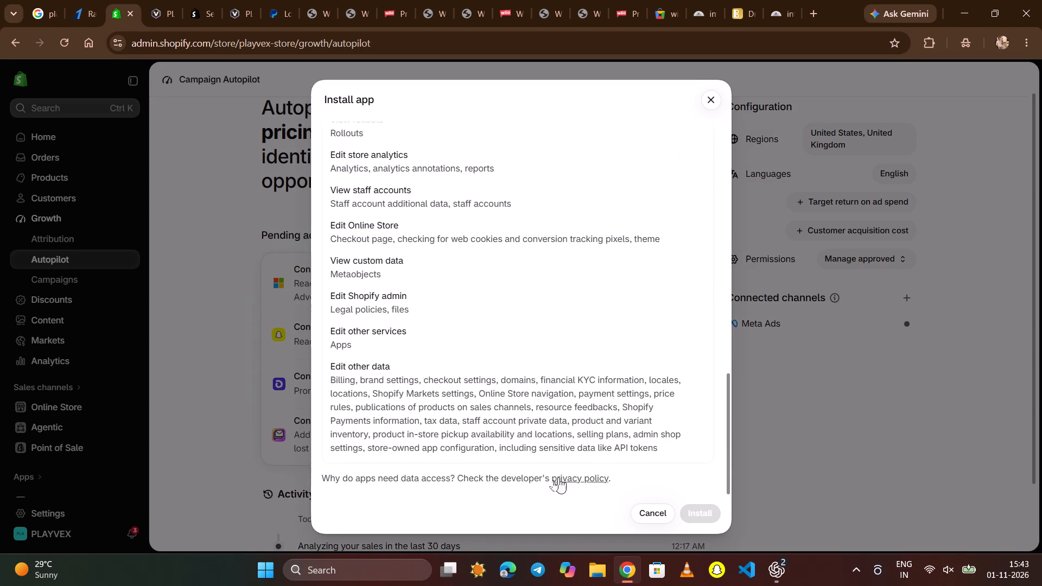
# Check the developer's privacy policy for the Shop app, and close its page to return to the installation.
pyautogui.click(514, 482)
pyautogui.click(571, 476)
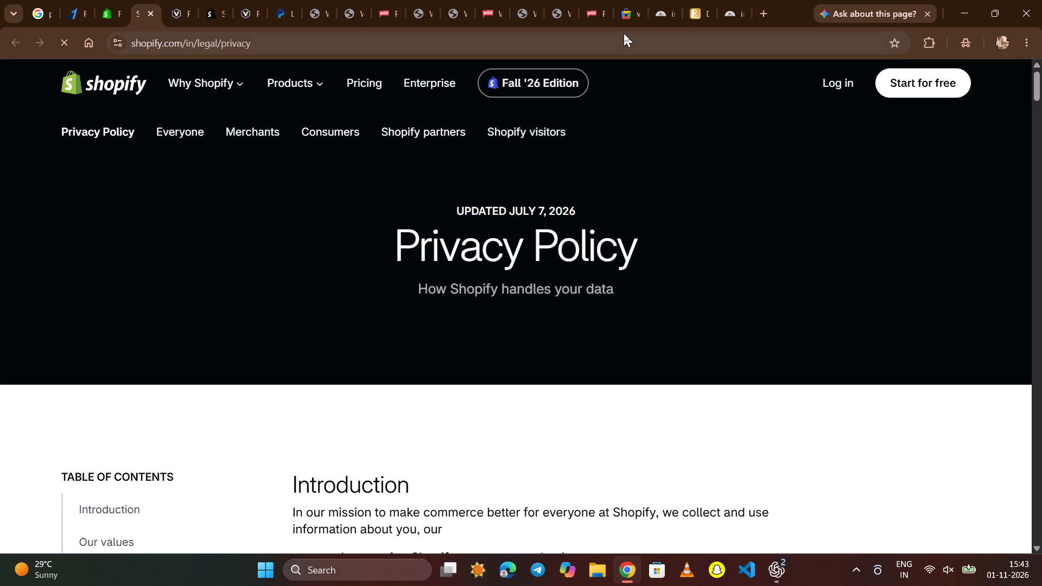
pyautogui.scroll(-5, 214, 132)
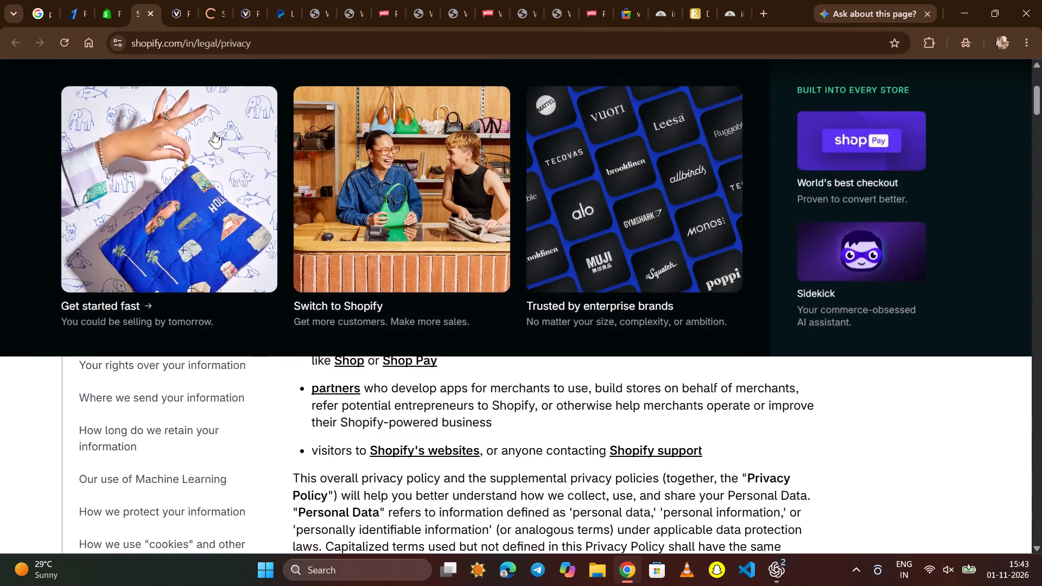
pyautogui.click(150, 10)
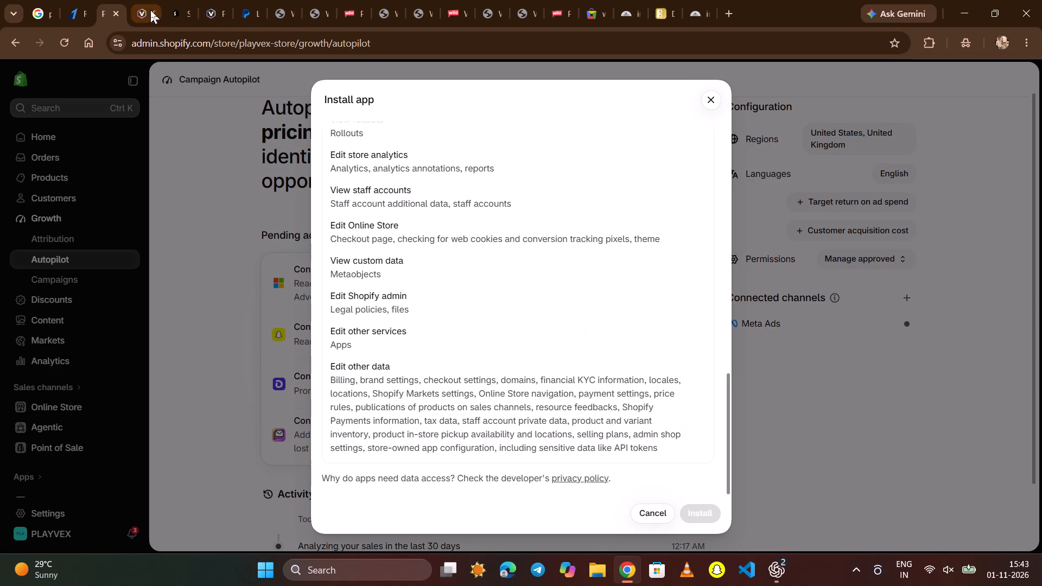
# Reread the Shop app's store compatibility requirements and cancel the installation.
pyautogui.scroll(7, 635, 385)
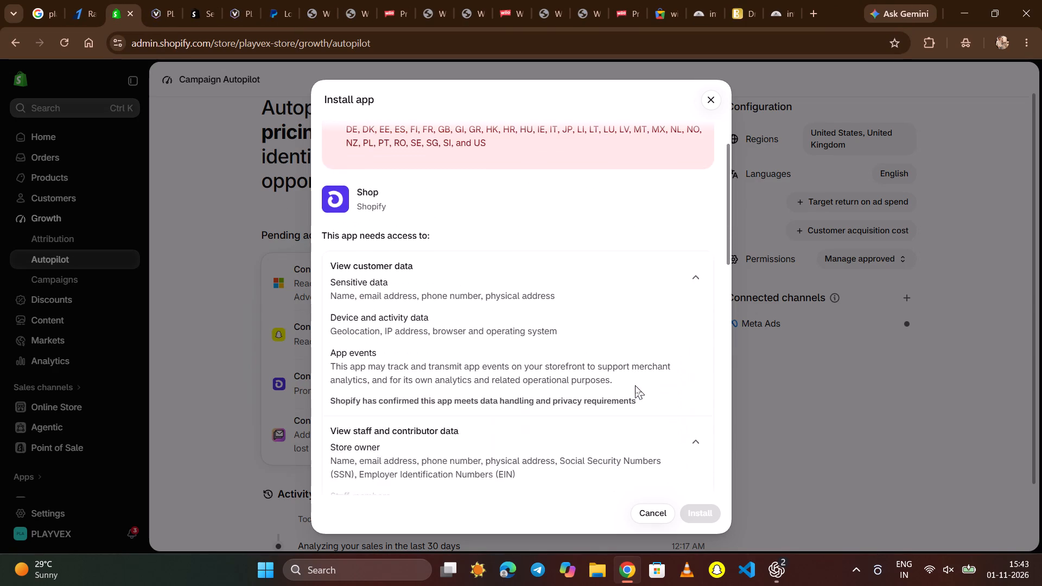
pyautogui.scroll(3, 635, 385)
pyautogui.click(515, 196)
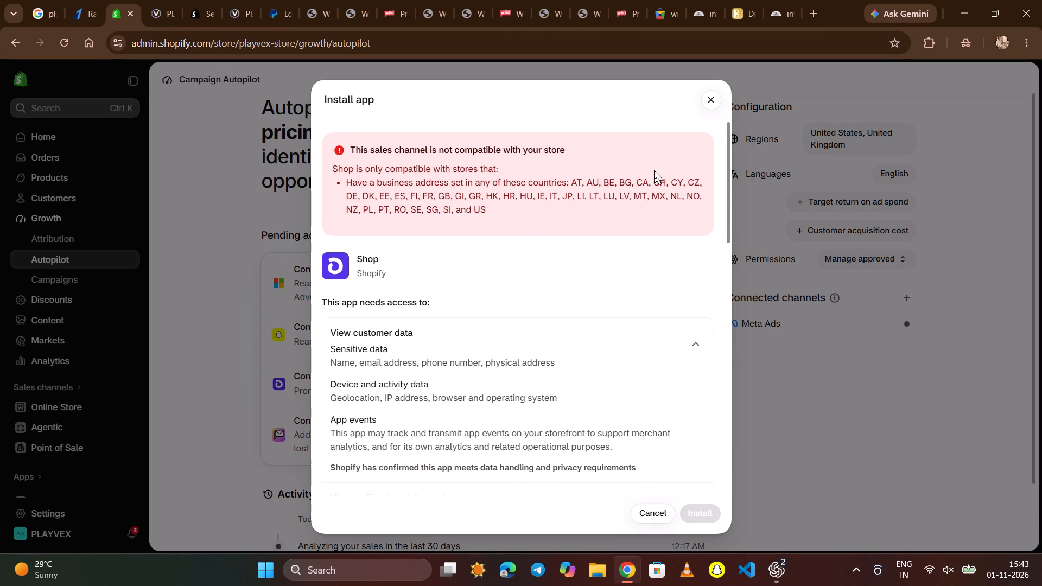
pyautogui.click(716, 99)
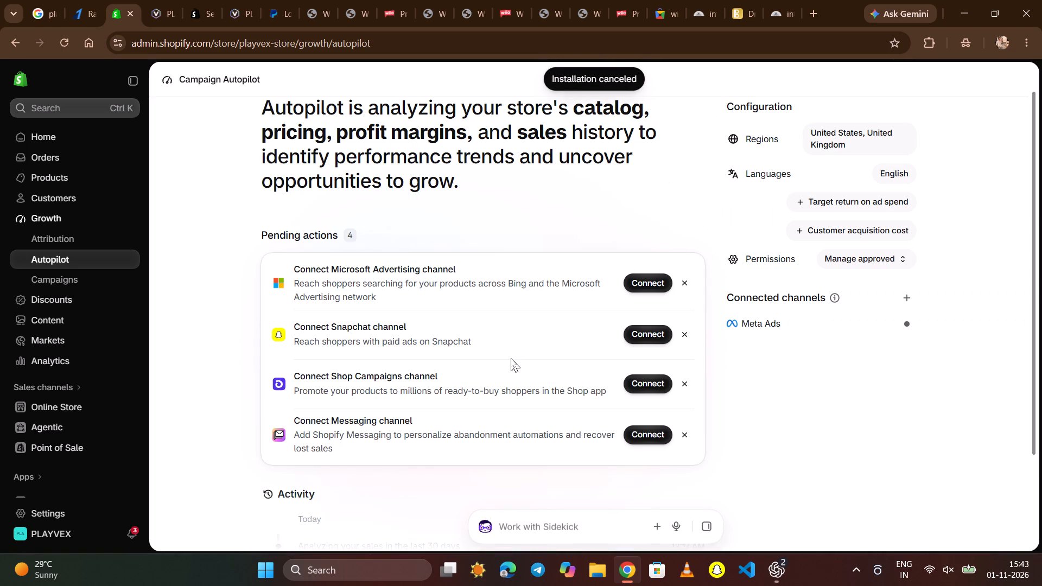
# Review the unassigned activities in the store's growth Campaigns section and close the list without assigning any.
pyautogui.click(65, 281)
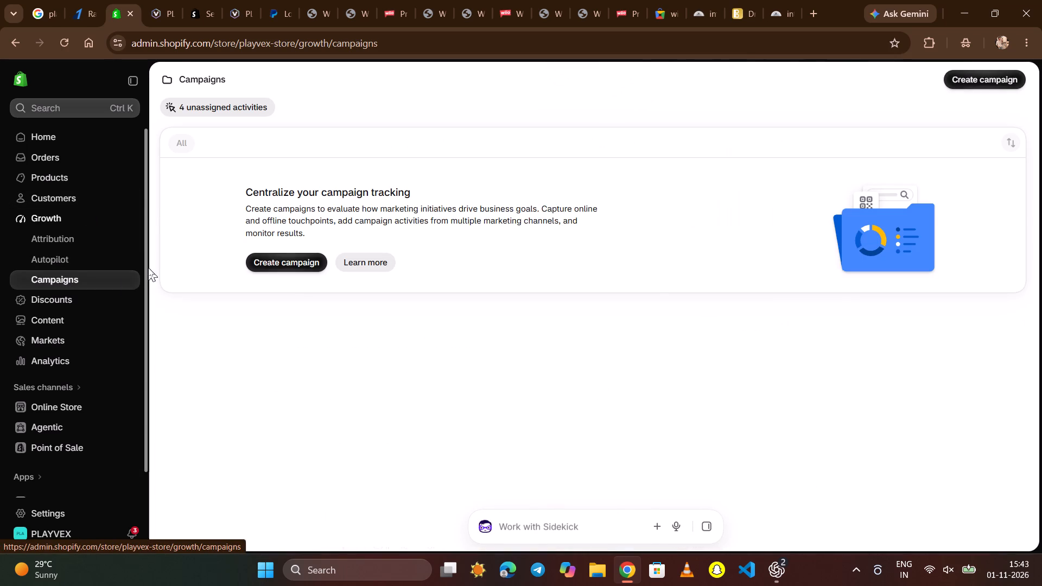
pyautogui.click(275, 247)
pyautogui.moveTo(282, 251); pyautogui.dragTo(275, 263)
pyautogui.click(234, 111)
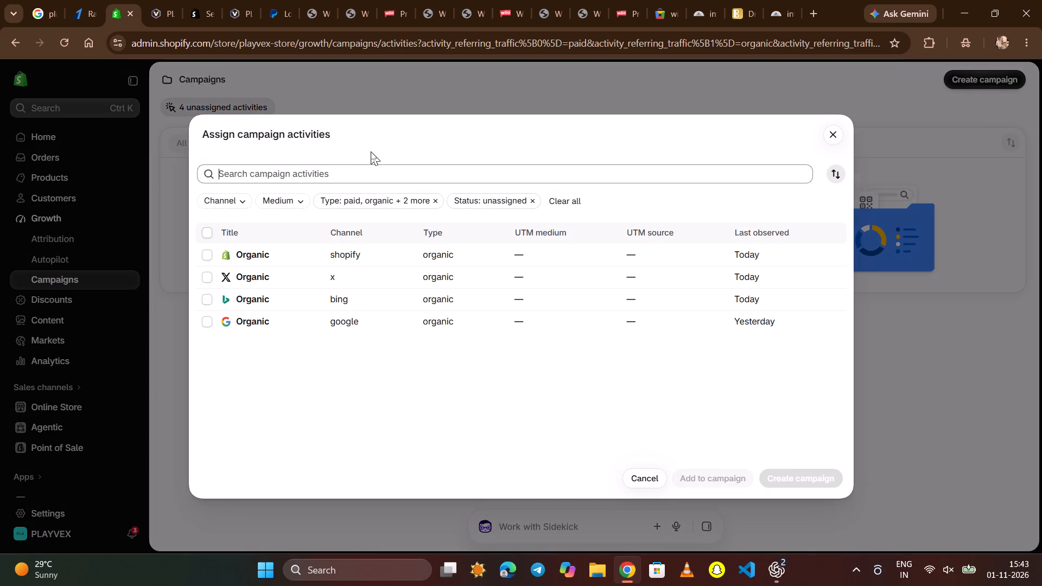
pyautogui.click(824, 134)
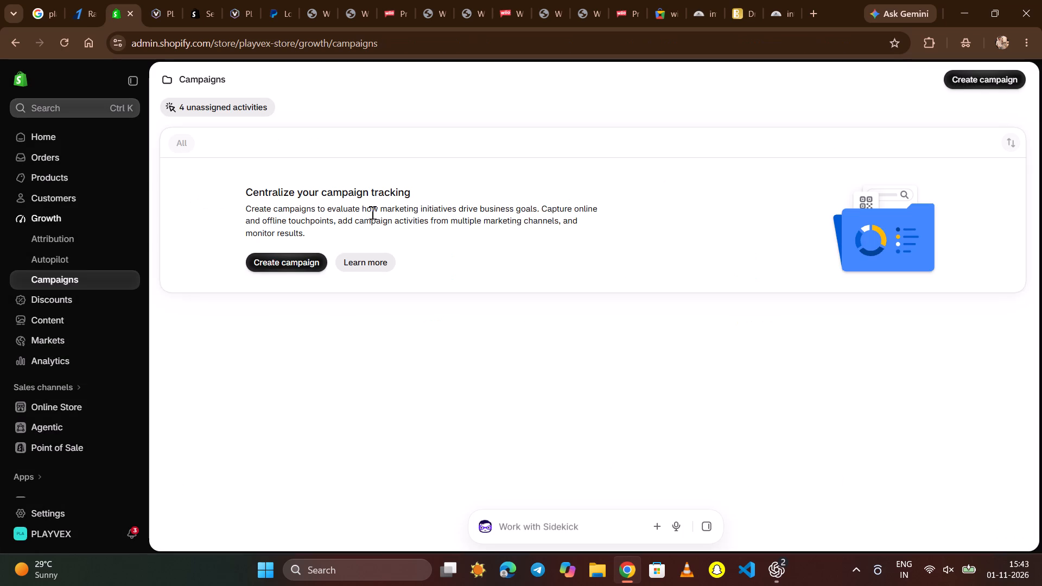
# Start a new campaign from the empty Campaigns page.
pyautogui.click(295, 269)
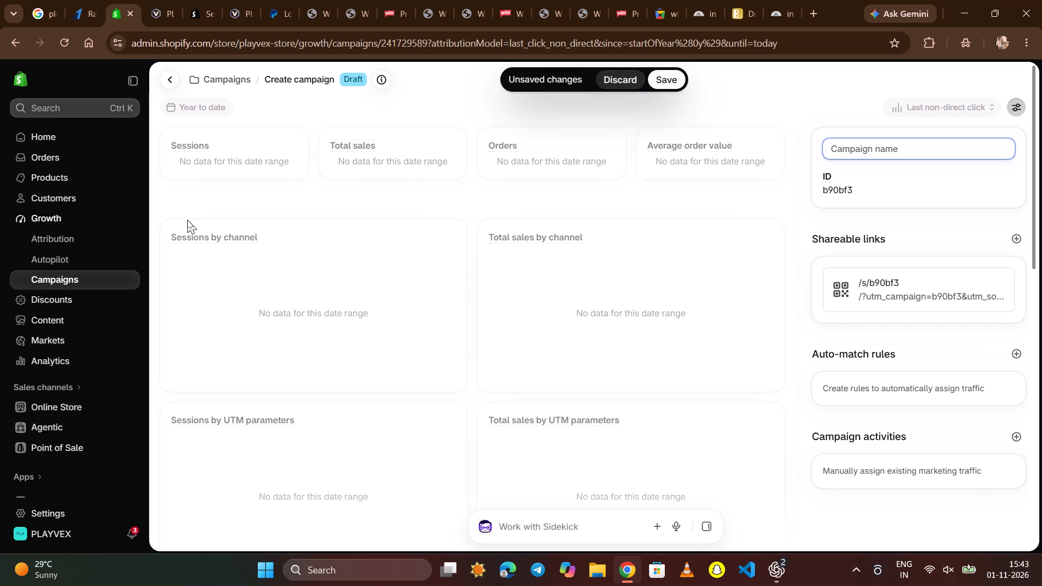
# Check the store's marketing performance in the Attribution report.
pyautogui.click(78, 245)
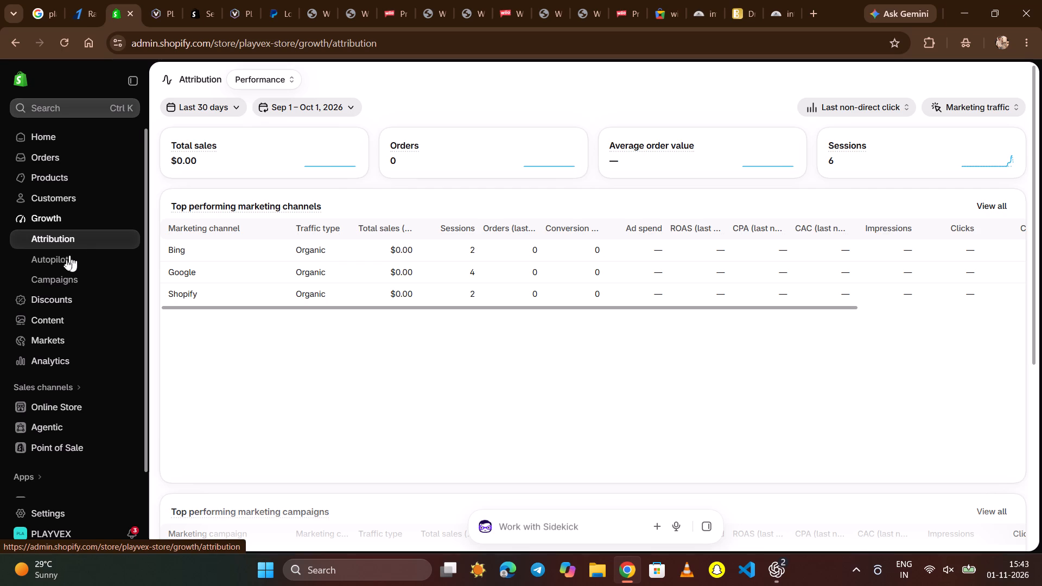
pyautogui.click(67, 249)
# Return to Campaign Autopilot and approve the pending action to start Autopilot without a budget.
pyautogui.click(56, 262)
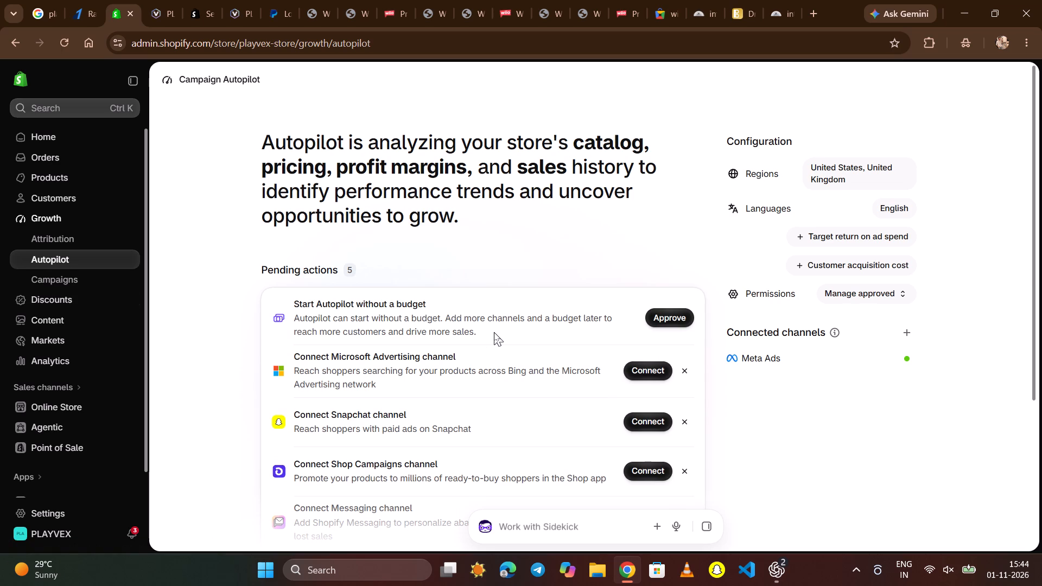
pyautogui.click(652, 313)
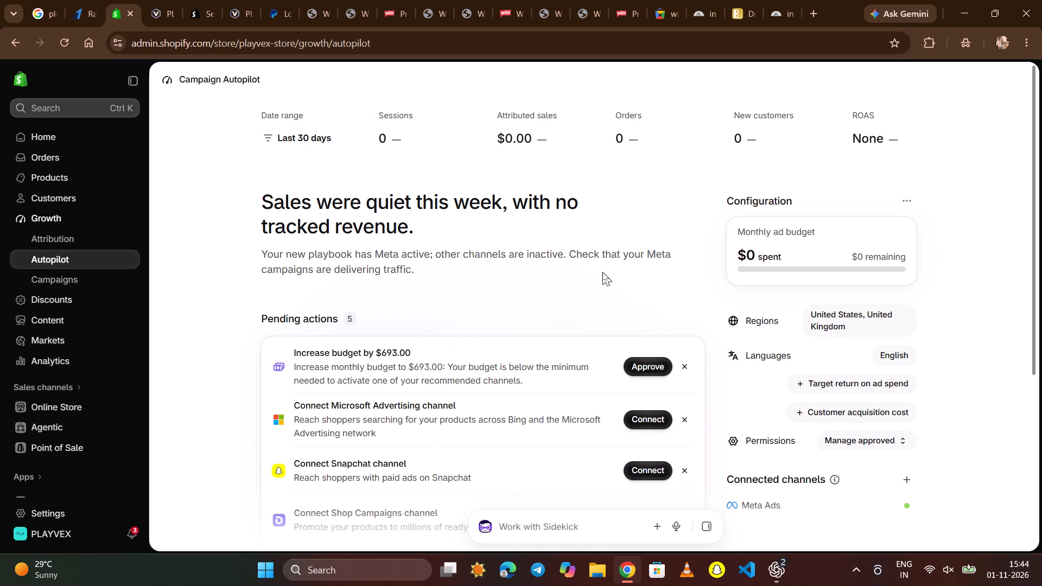
# Examine Autopilot's updated overview, activity and full list of pending actions, including the remaining one that is collapsed.
pyautogui.scroll(-4, 602, 272)
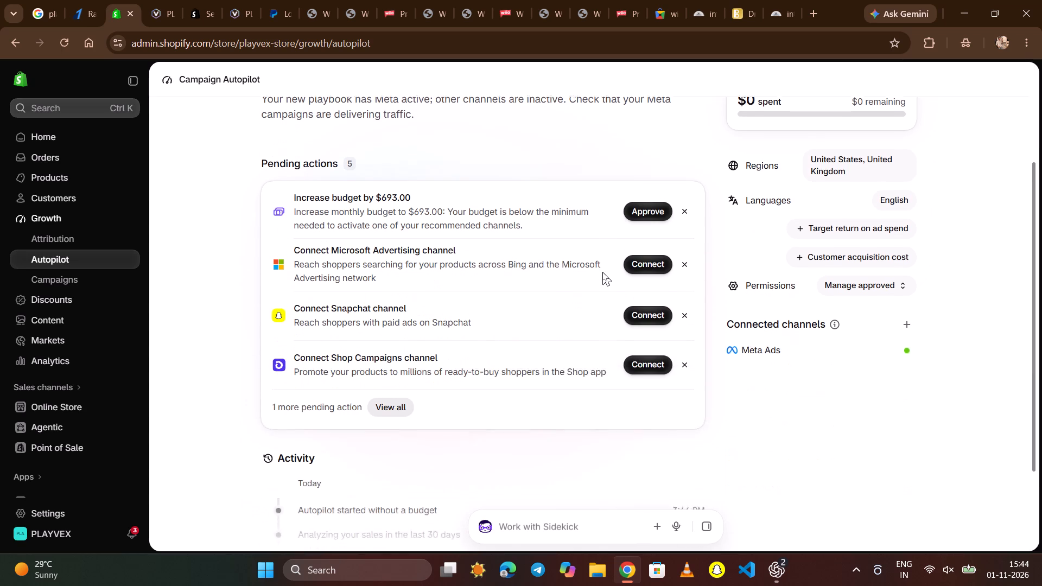
pyautogui.scroll(-1, 602, 272)
pyautogui.scroll(2, 602, 272)
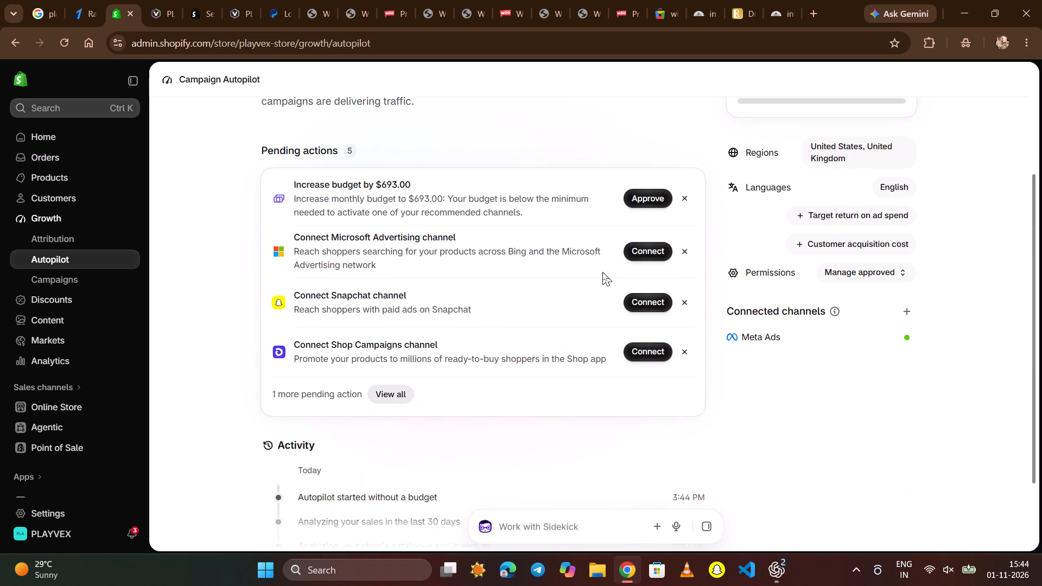
pyautogui.click(378, 395)
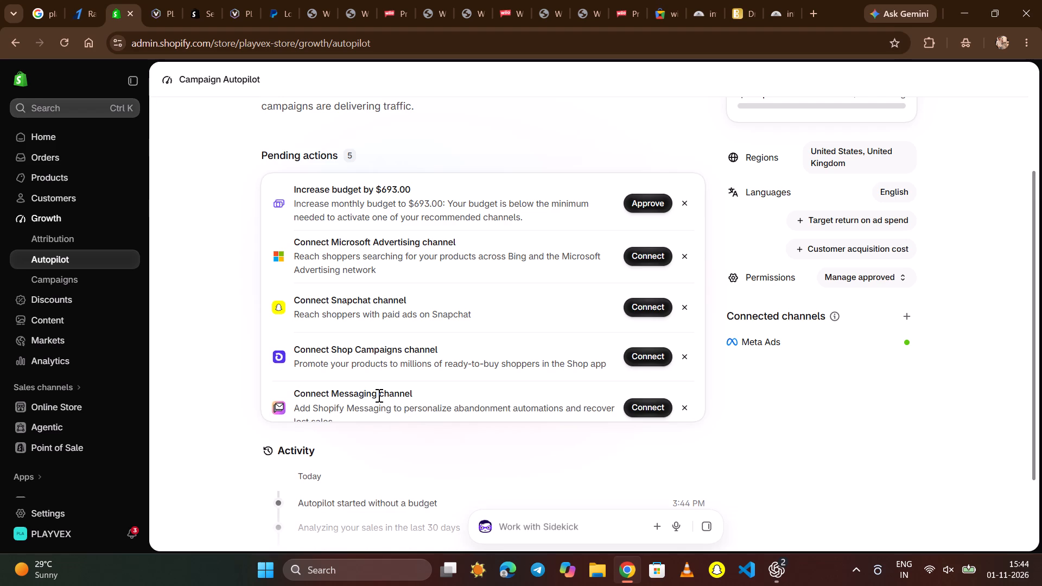
pyautogui.scroll(2, 378, 395)
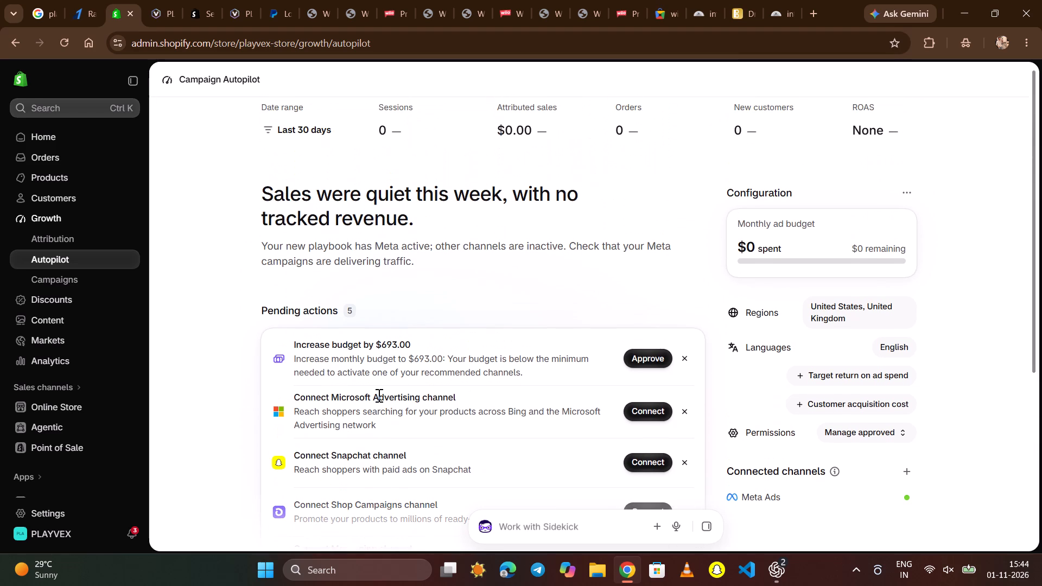
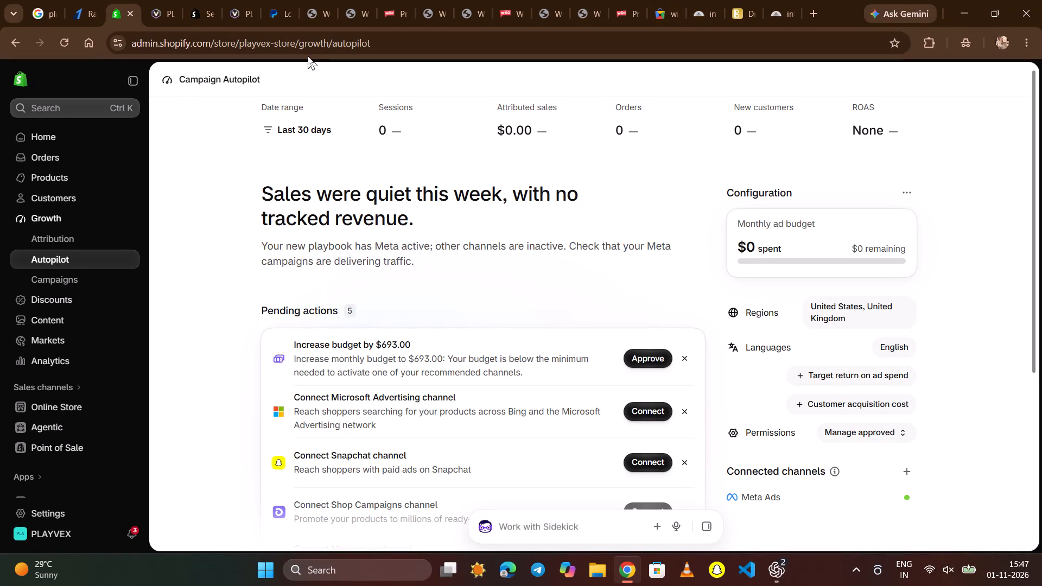
# Examine the store's Orders section and the blank order creation form, including its product picker and currency options, and leave without creating an order.
pyautogui.click(58, 149)
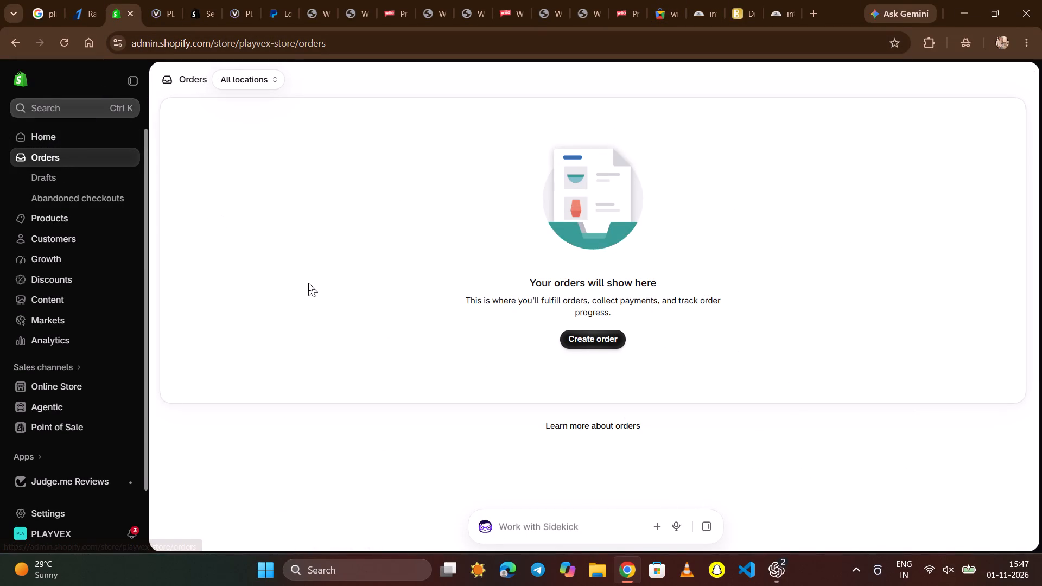
pyautogui.click(570, 334)
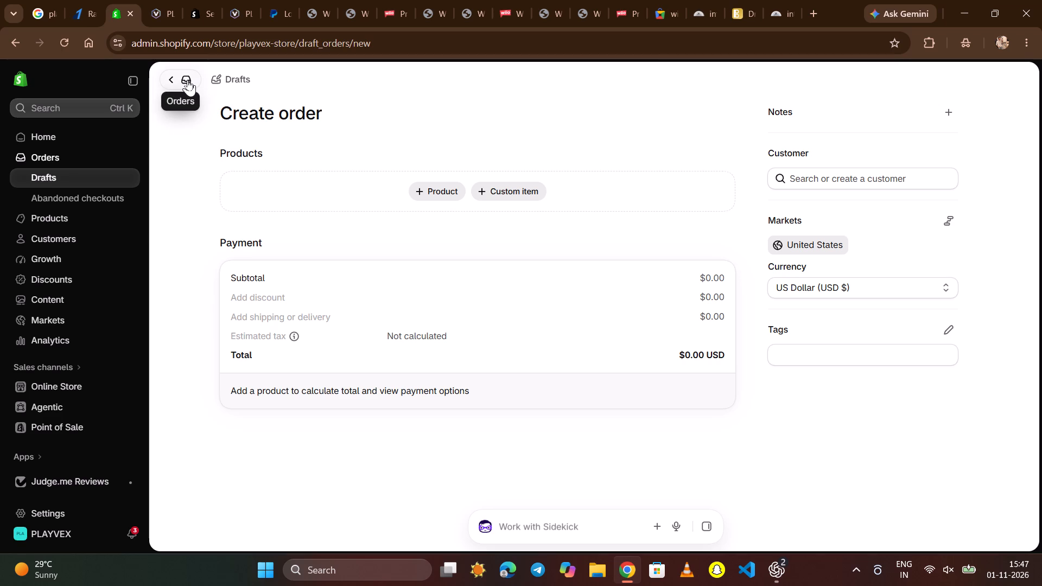
pyautogui.click(416, 189)
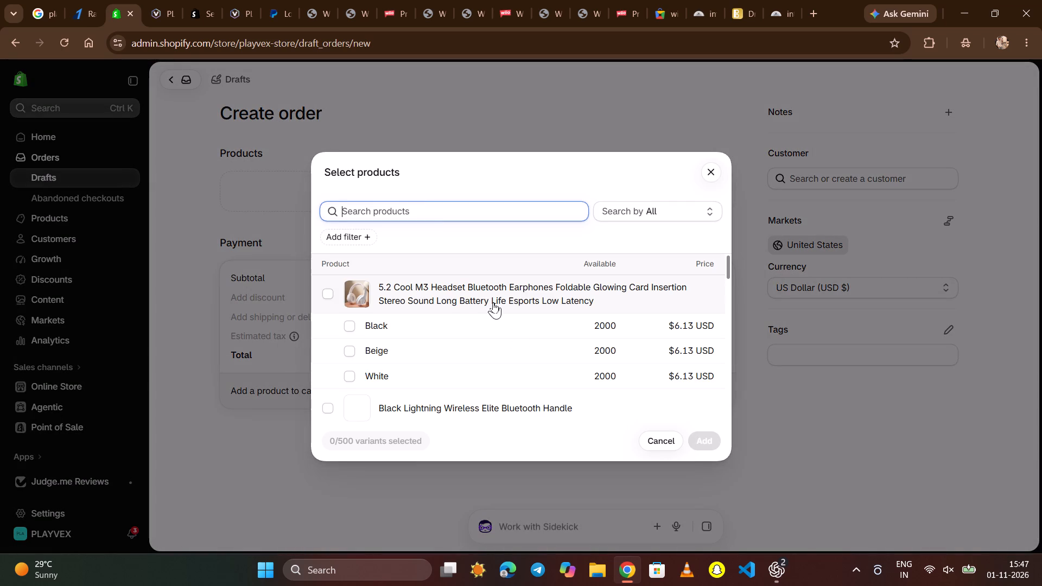
pyautogui.click(704, 170)
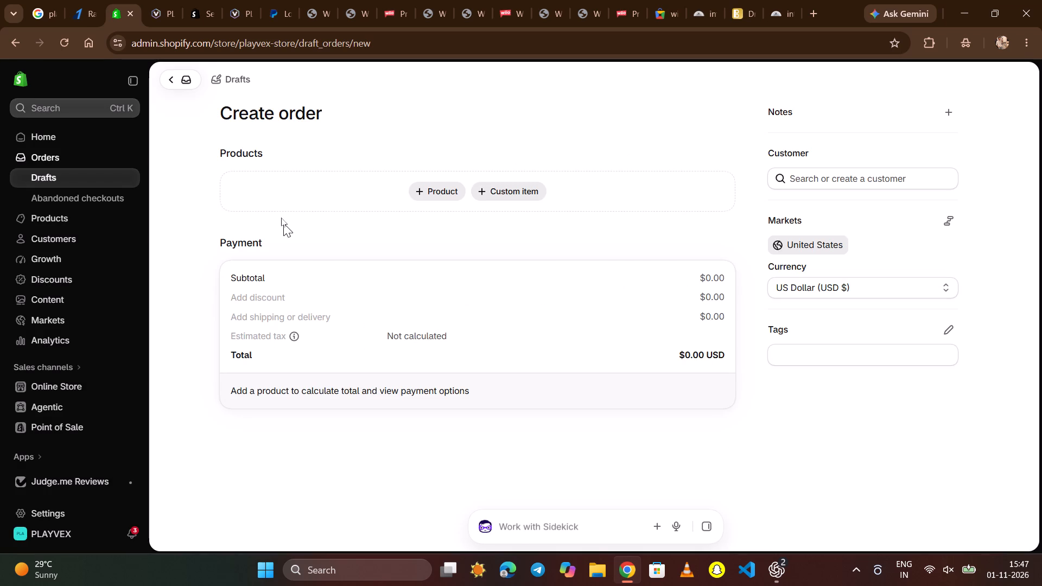
pyautogui.click(829, 280)
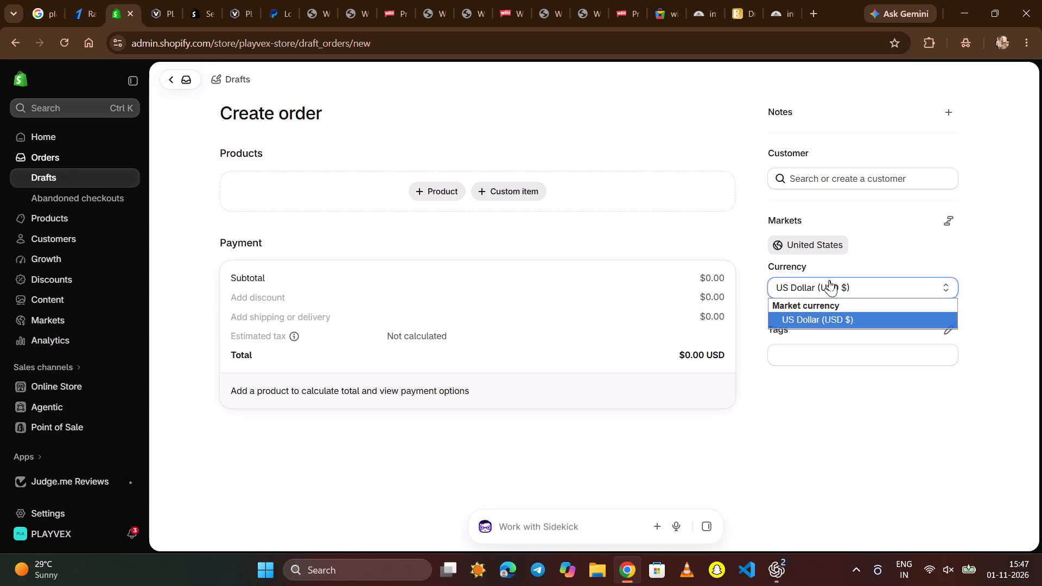
pyautogui.click(829, 280)
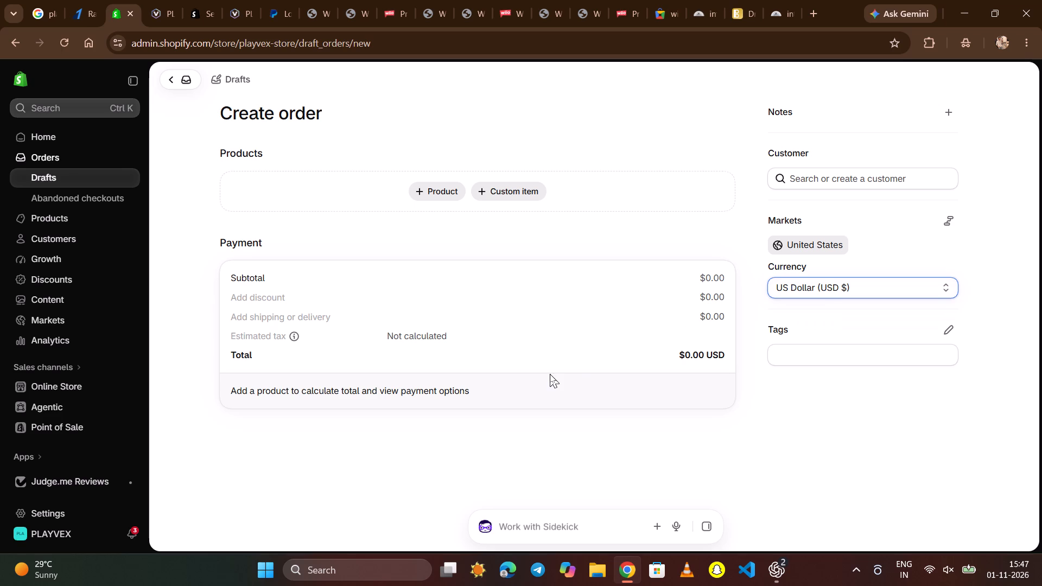
pyautogui.click(170, 75)
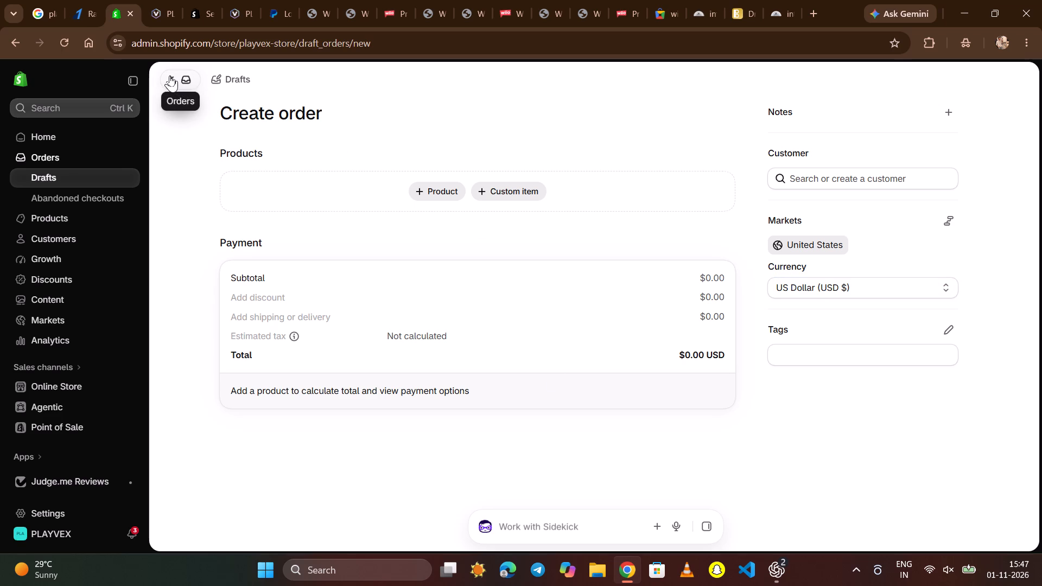
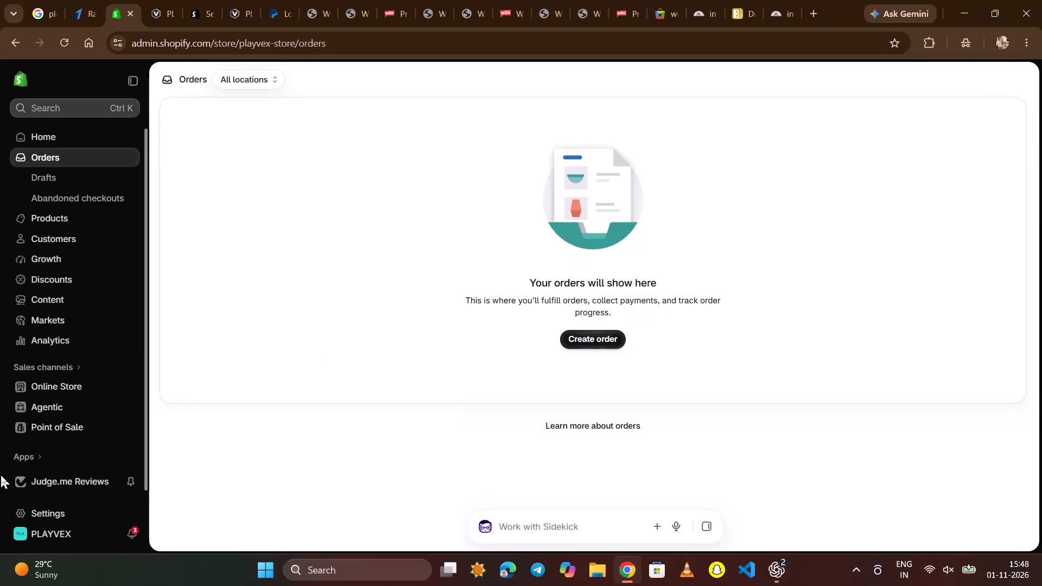
# Switch the Shopify admin from PLAYVEX to the store named My Store.
pyautogui.click(36, 531)
pyautogui.click(69, 404)
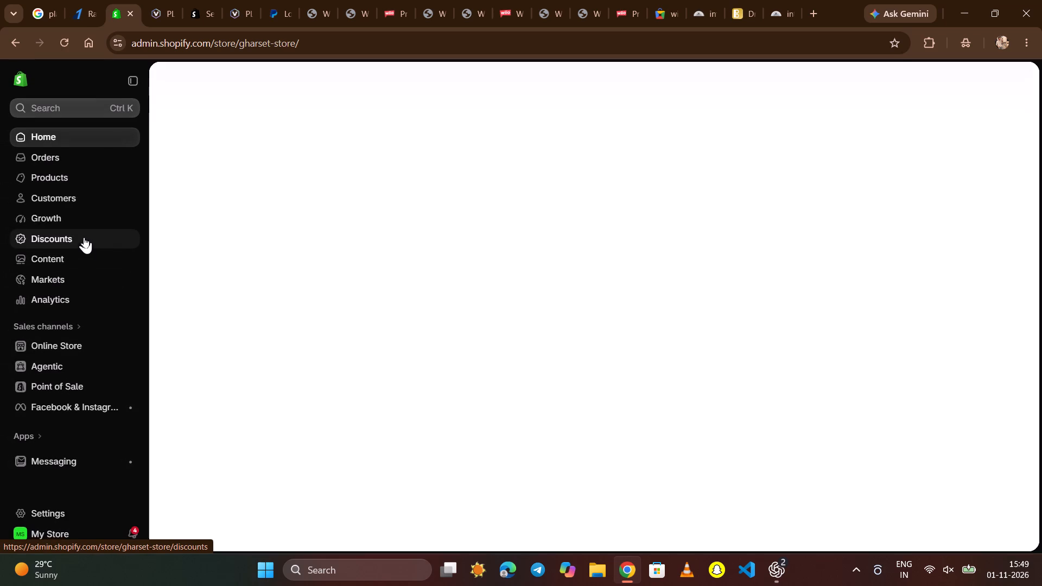
# Examine My Store's Growth section: marketing performance, Attribution, the Campaign Autopilot configuration with its pending actions, and Campaigns.
pyautogui.click(67, 221)
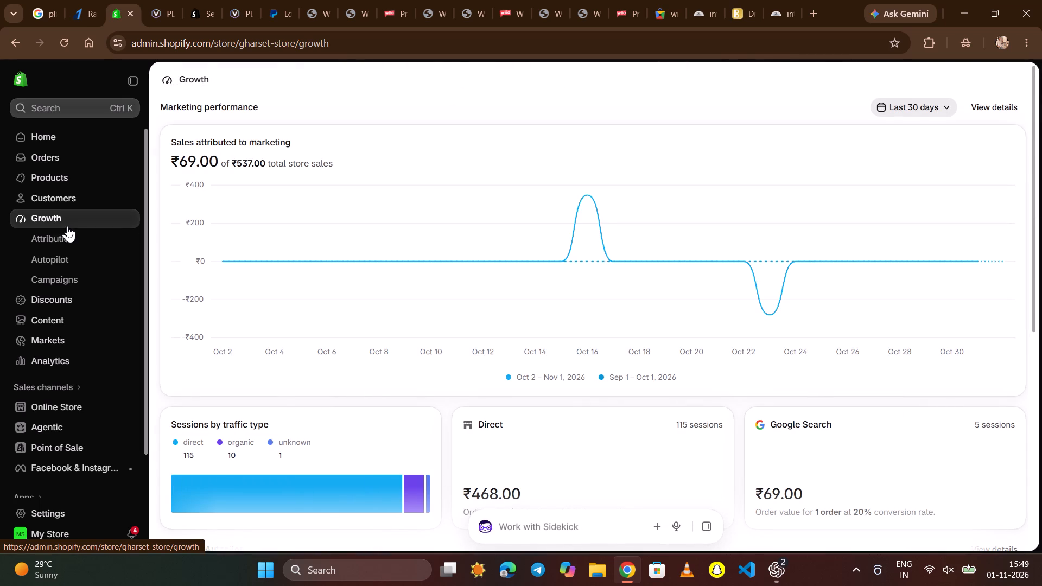
pyautogui.click(62, 240)
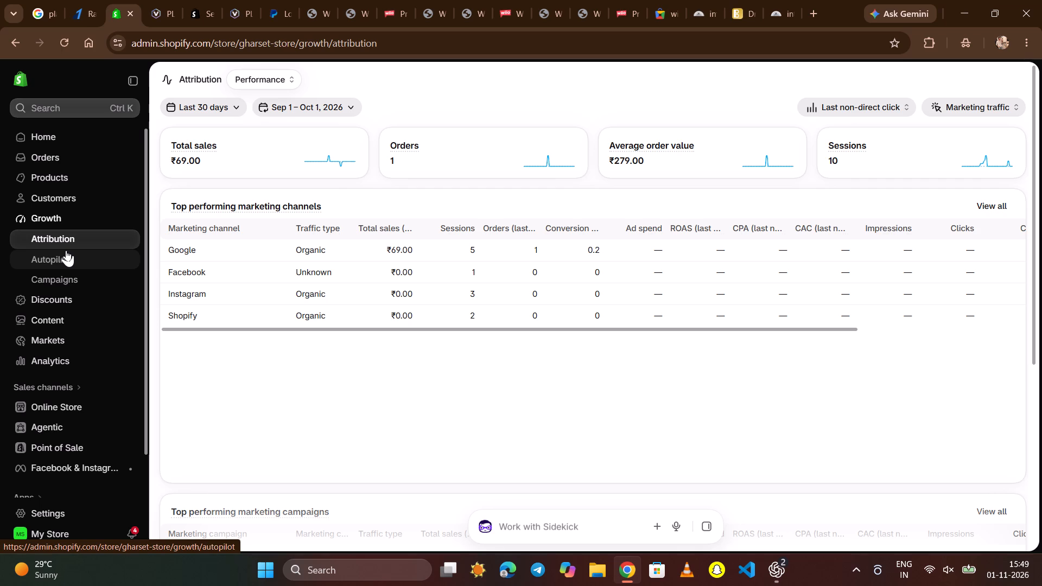
pyautogui.click(67, 252)
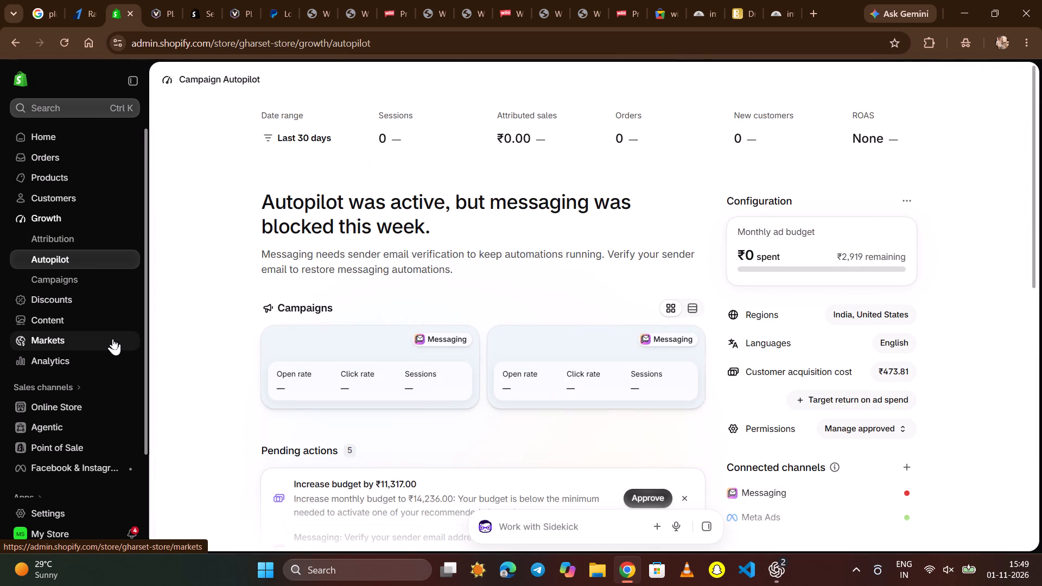
pyautogui.scroll(-1, 269, 324)
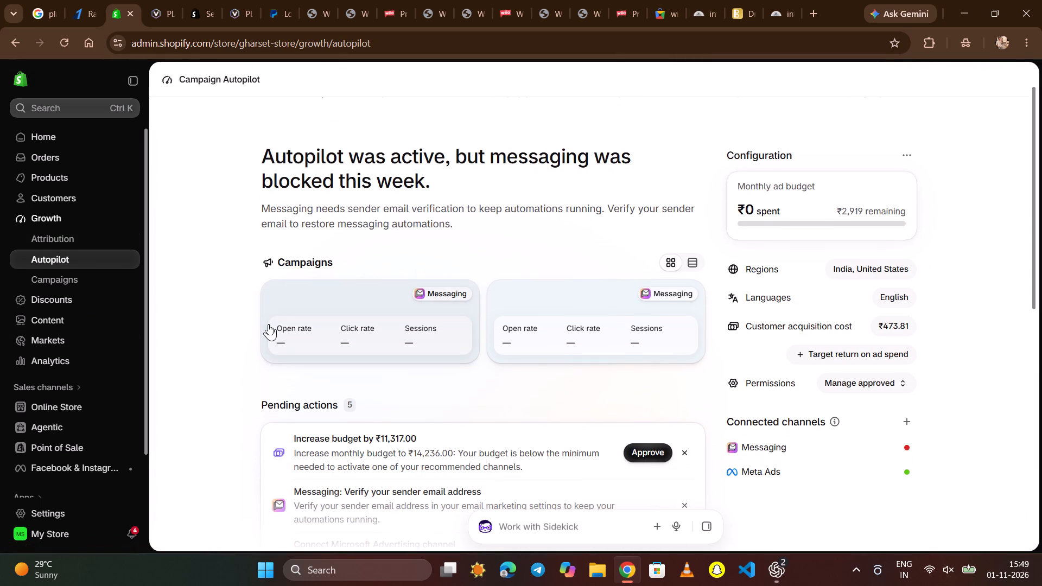
pyautogui.scroll(-3, 269, 324)
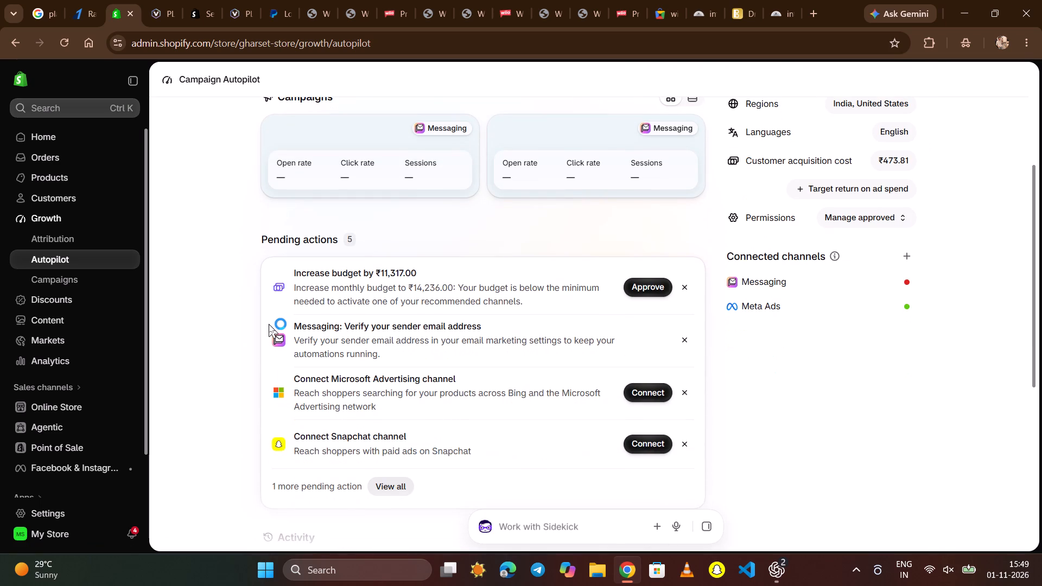
pyautogui.scroll(-1, 269, 324)
pyautogui.scroll(8, 269, 324)
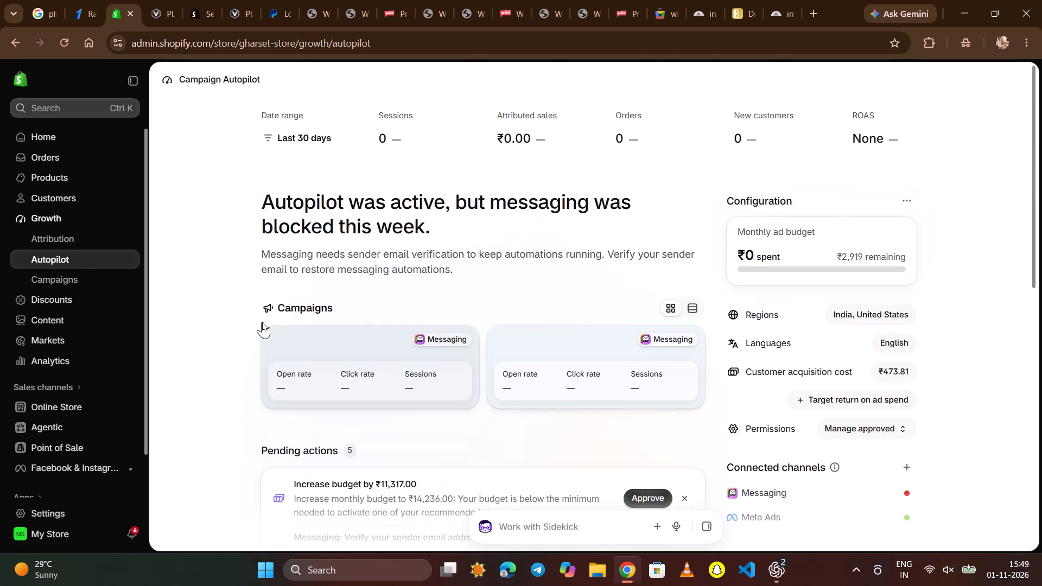
pyautogui.click(67, 283)
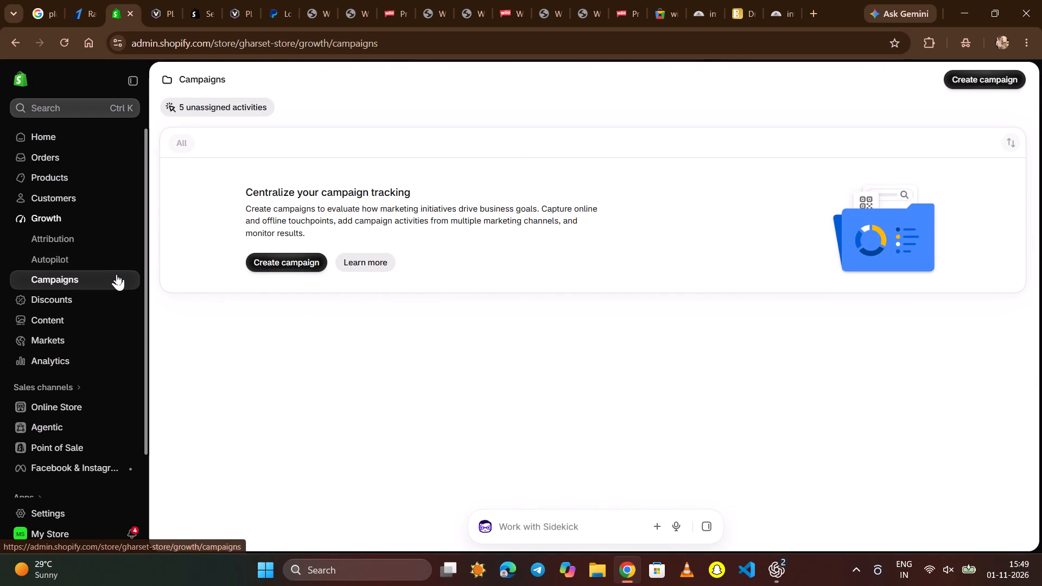
# Look over My Store's content metaobjects and Markets, and examine its Analytics overview, Reports list and Live View.
pyautogui.click(55, 319)
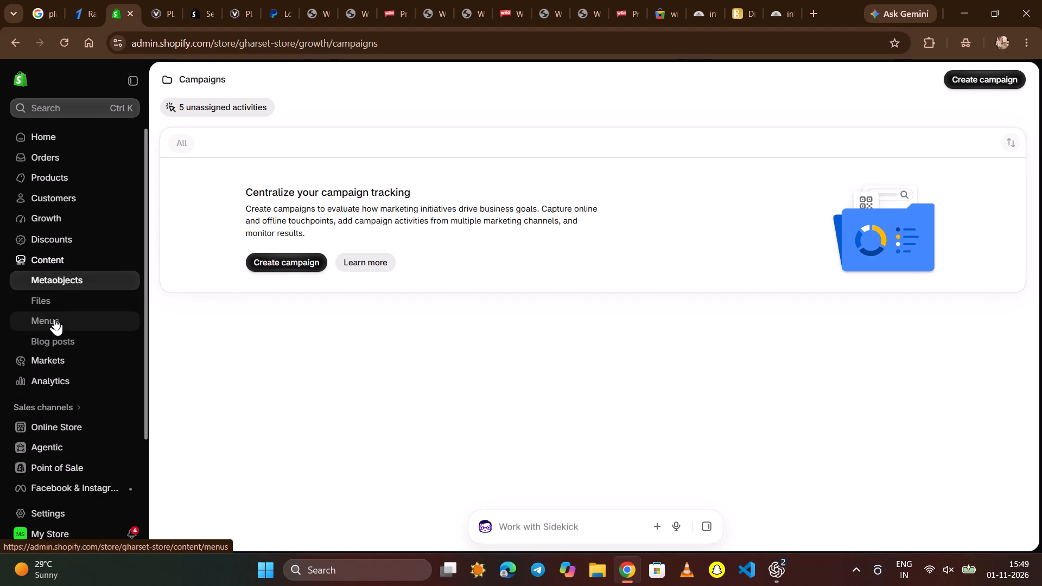
pyautogui.click(56, 355)
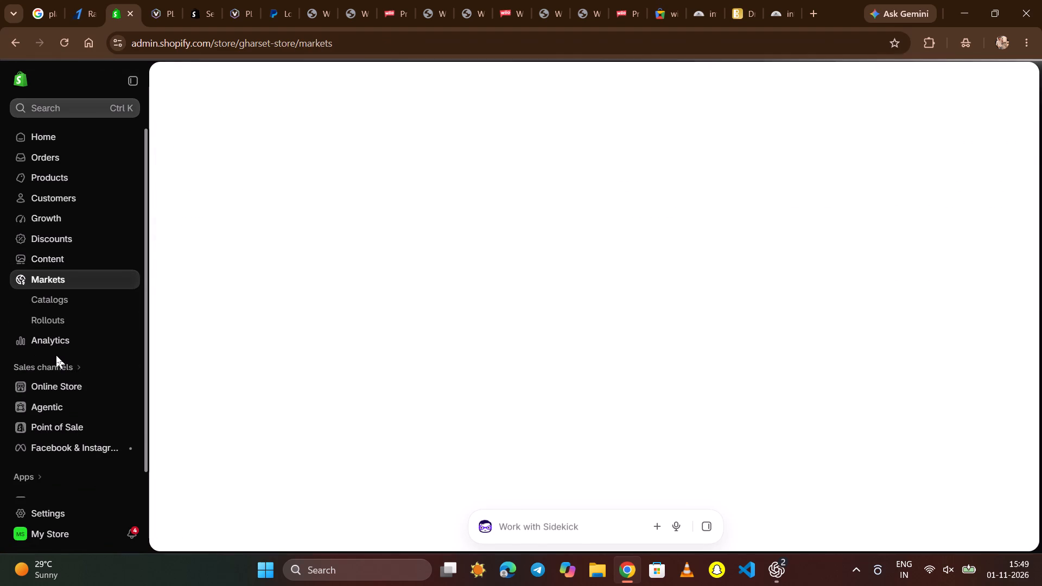
pyautogui.click(72, 343)
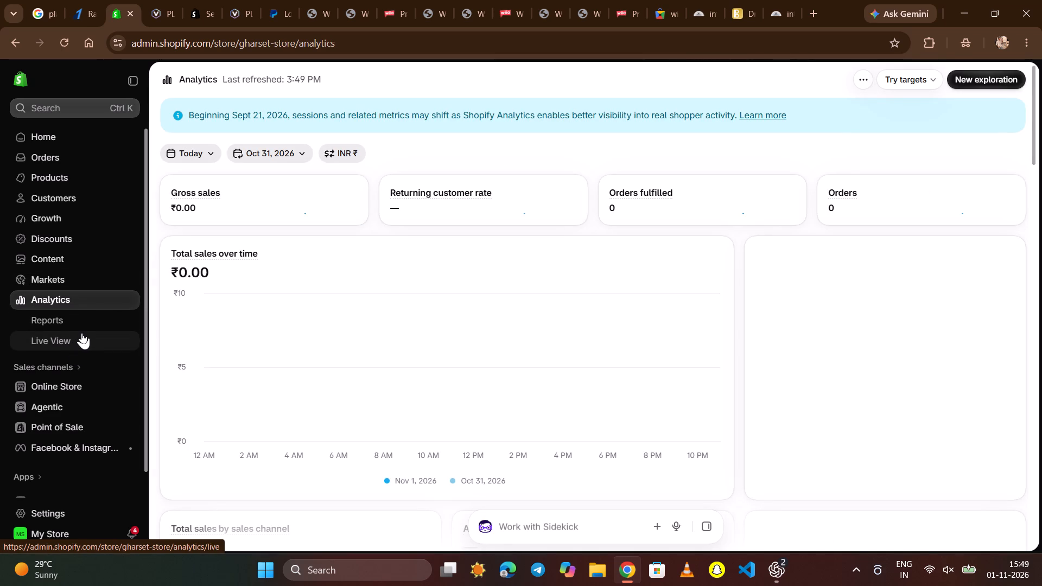
pyautogui.moveTo(82, 333); pyautogui.dragTo(81, 323)
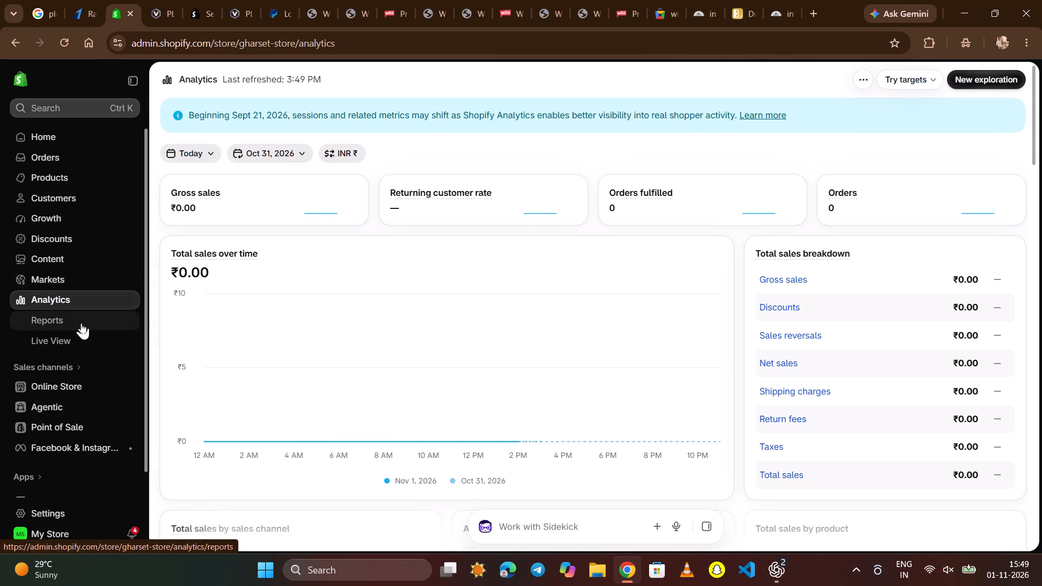
pyautogui.click(81, 323)
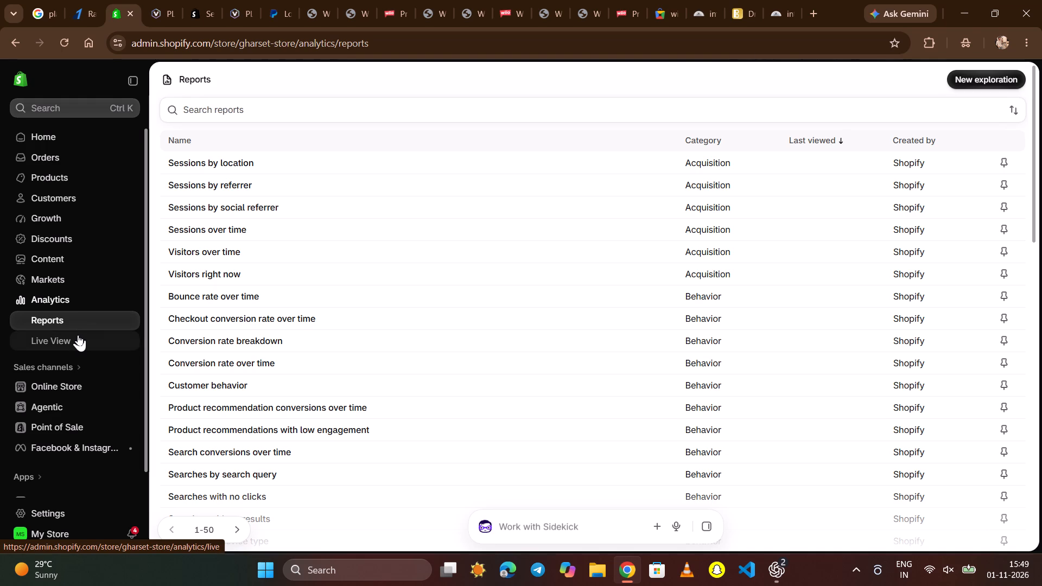
pyautogui.click(78, 335)
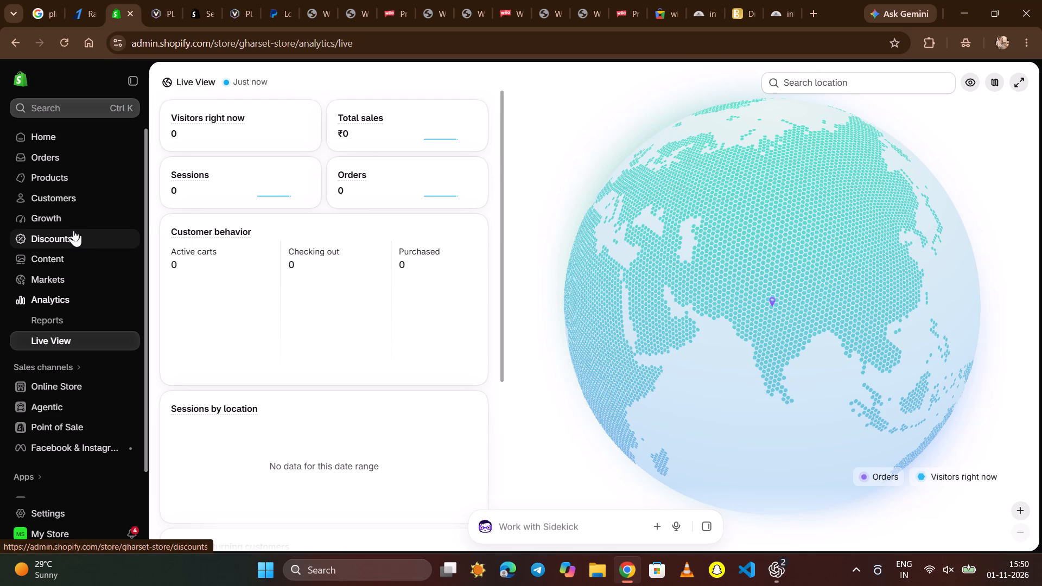
# Look over My Store's Products and Orders, and examine its sales channels: Online Store, Facebook & Instagram, Point of Sale and Agentic.
pyautogui.click(71, 189)
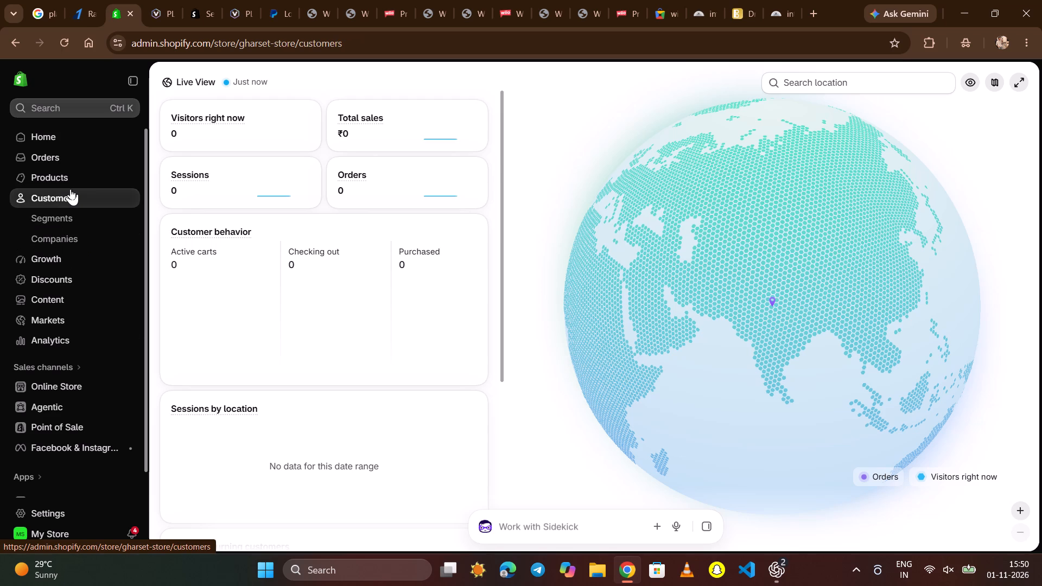
pyautogui.click(69, 181)
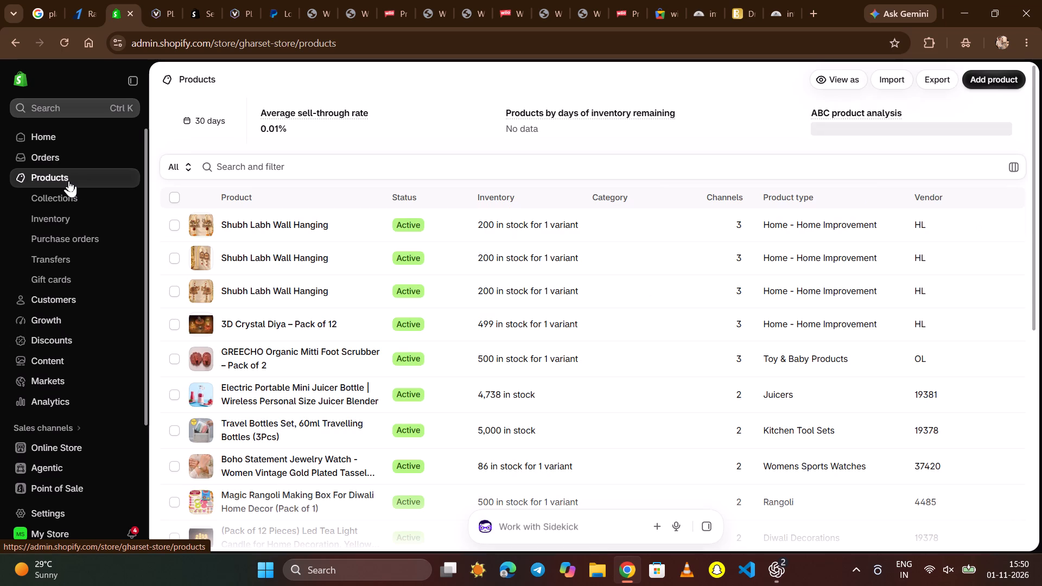
pyautogui.click(72, 192)
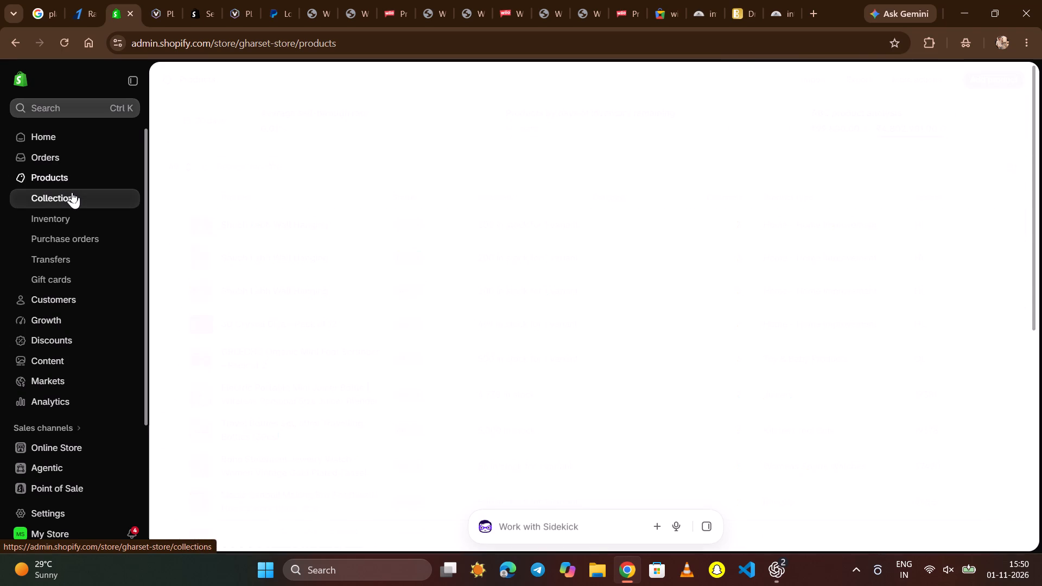
pyautogui.click(41, 160)
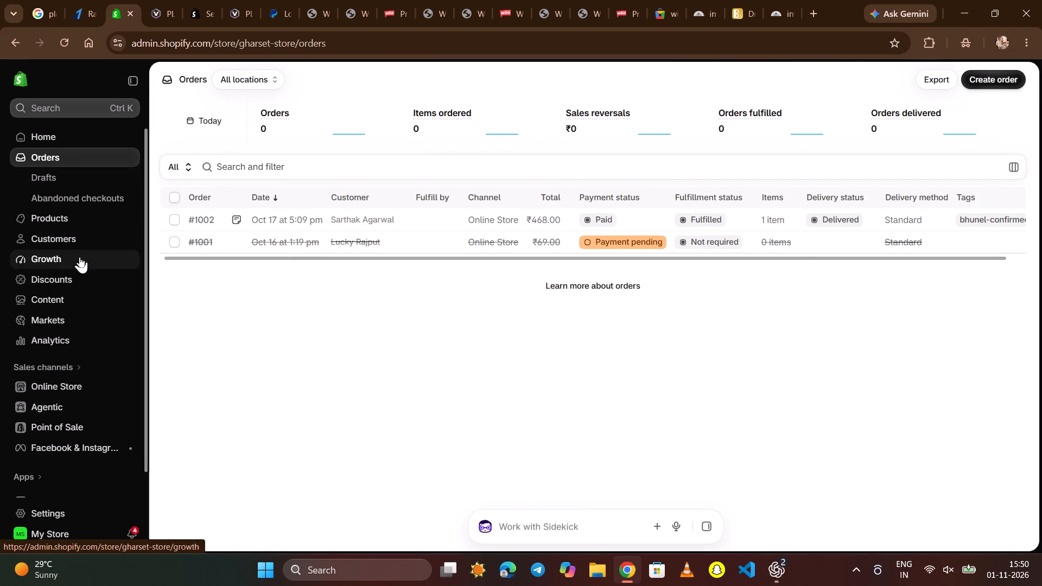
pyautogui.doubleClick(58, 383)
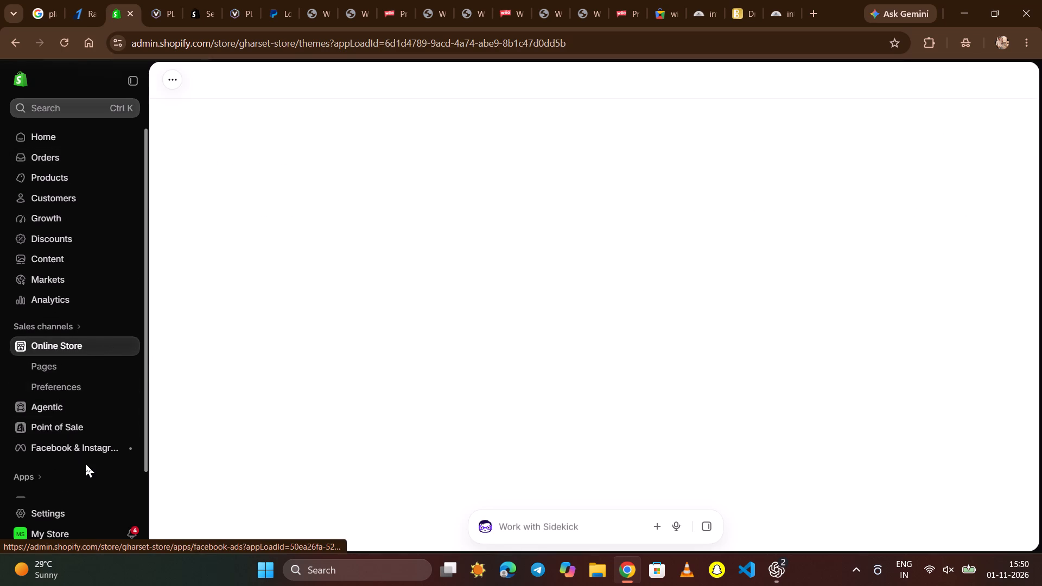
pyautogui.click(76, 445)
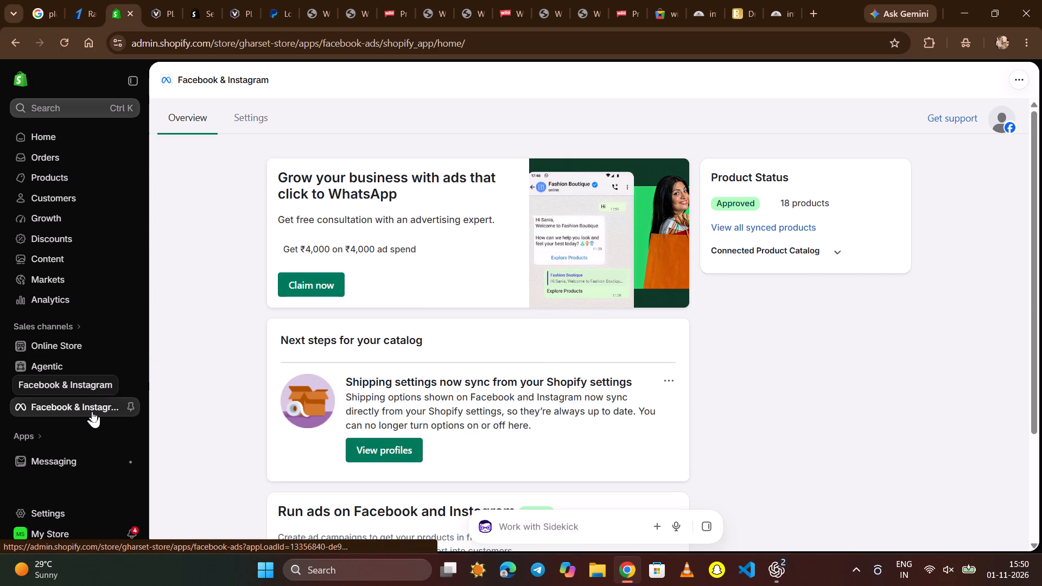
pyautogui.click(75, 381)
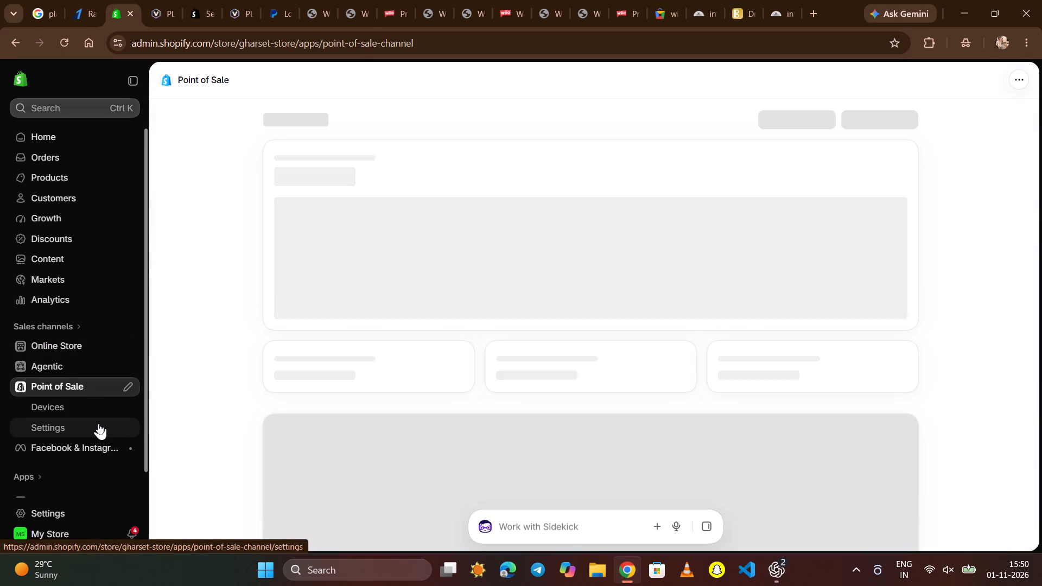
pyautogui.click(81, 358)
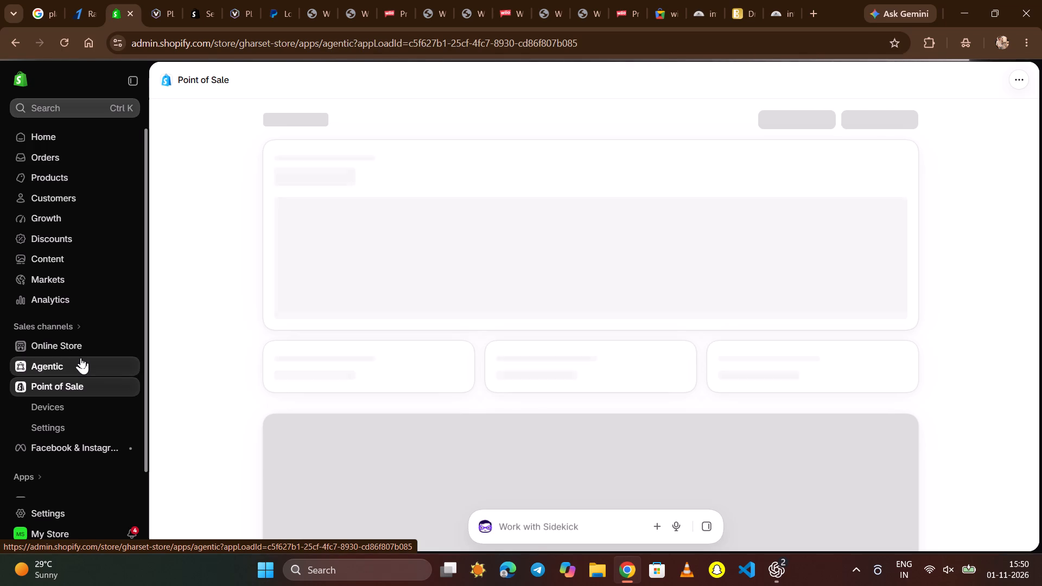
pyautogui.click(64, 328)
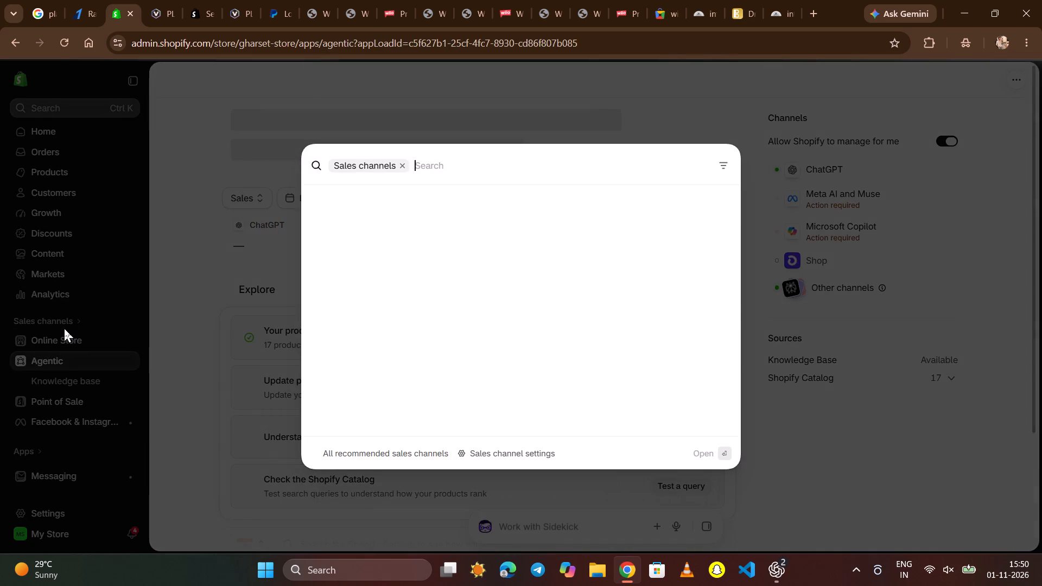
pyautogui.click(352, 79)
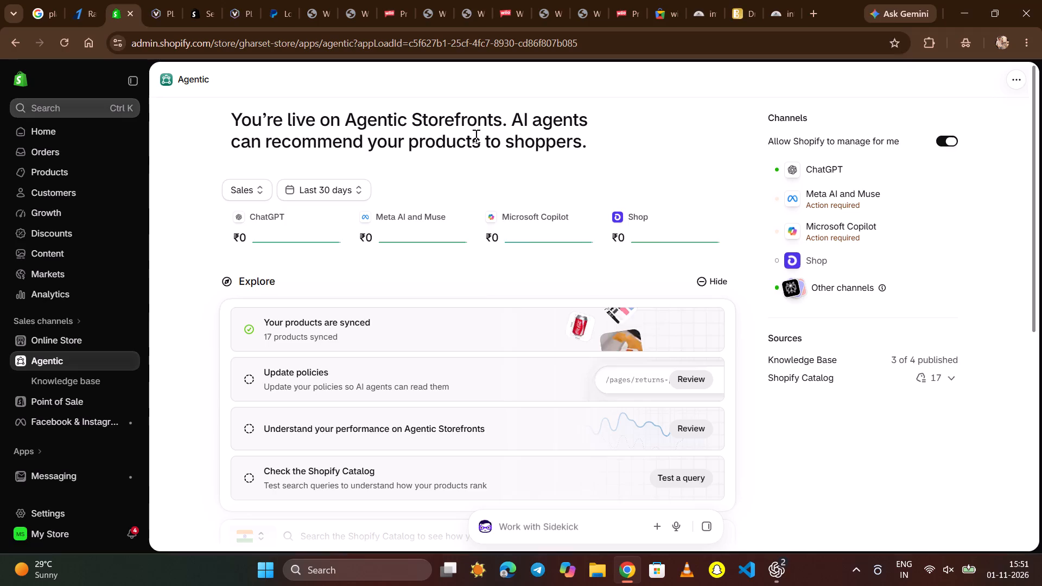
# Switch the Shopify admin from My Store back to the PLAYVEX store.
pyautogui.click(36, 533)
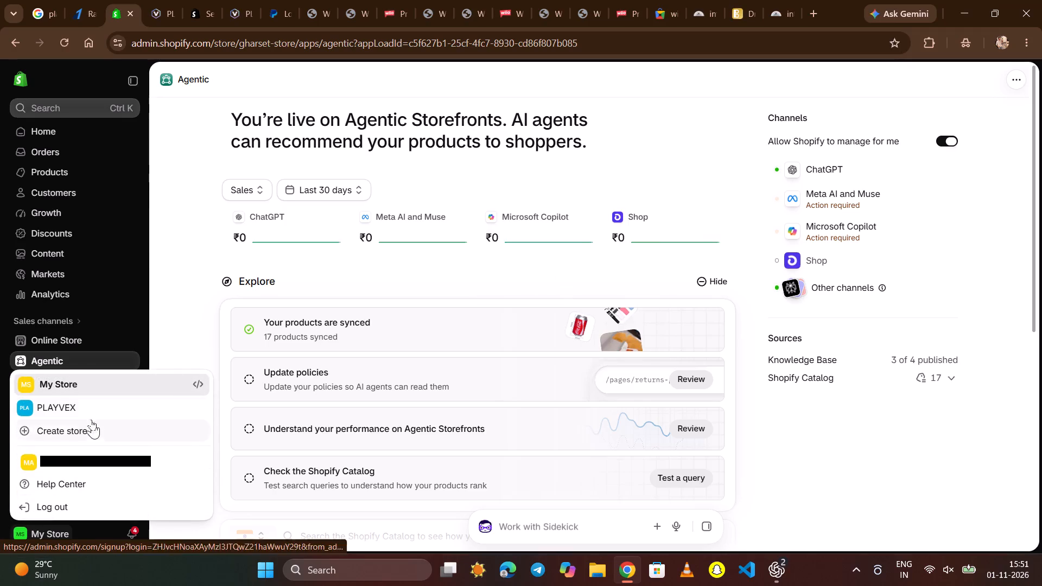
pyautogui.click(86, 405)
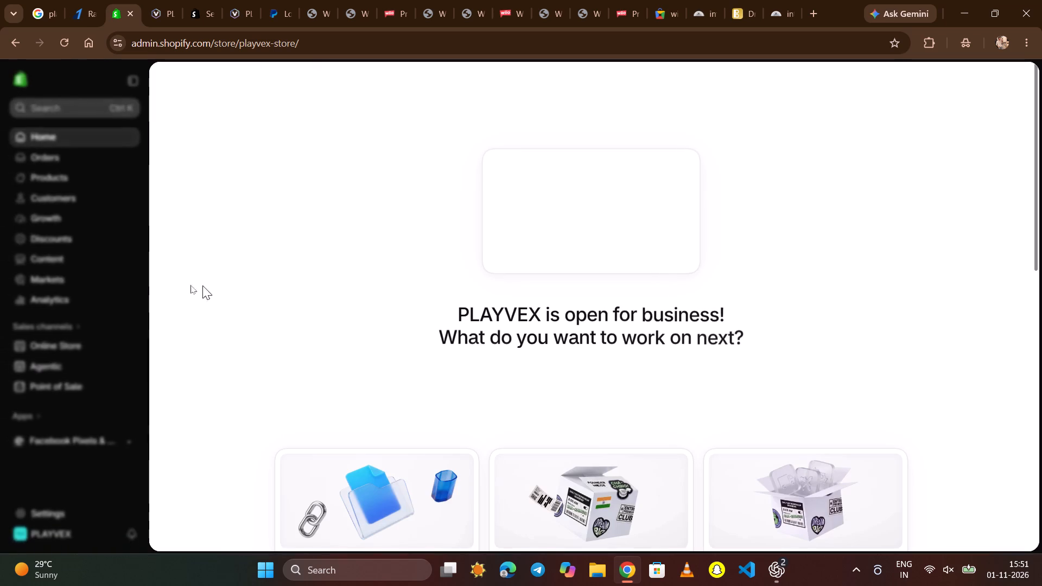
# Search the sales channels for "facebook", install Meta's Facebook & Instagram app on PLAYVEX, and dismiss the Sidekick assistant.
pyautogui.click(67, 322)
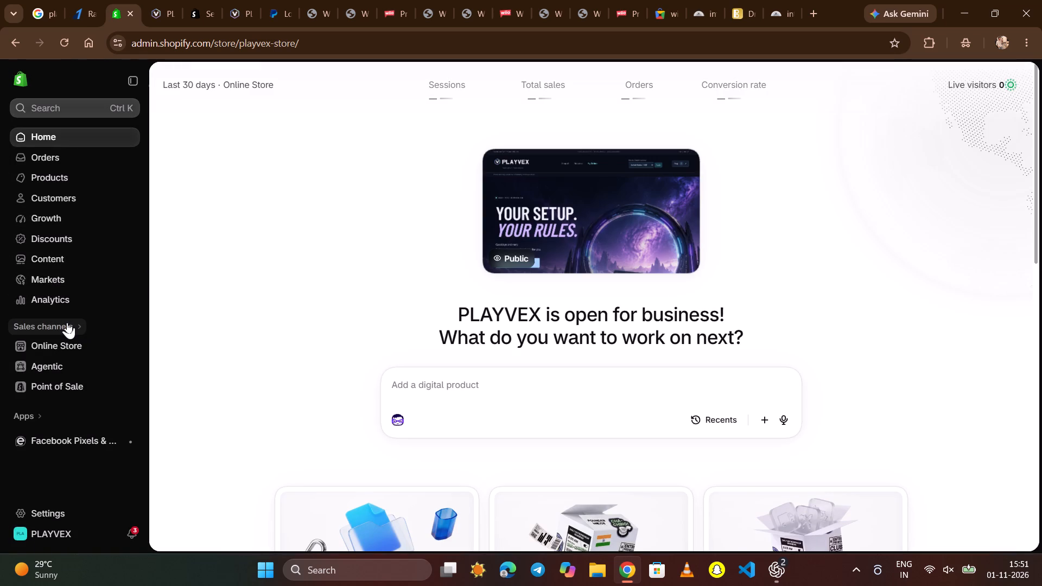
pyautogui.click(67, 322)
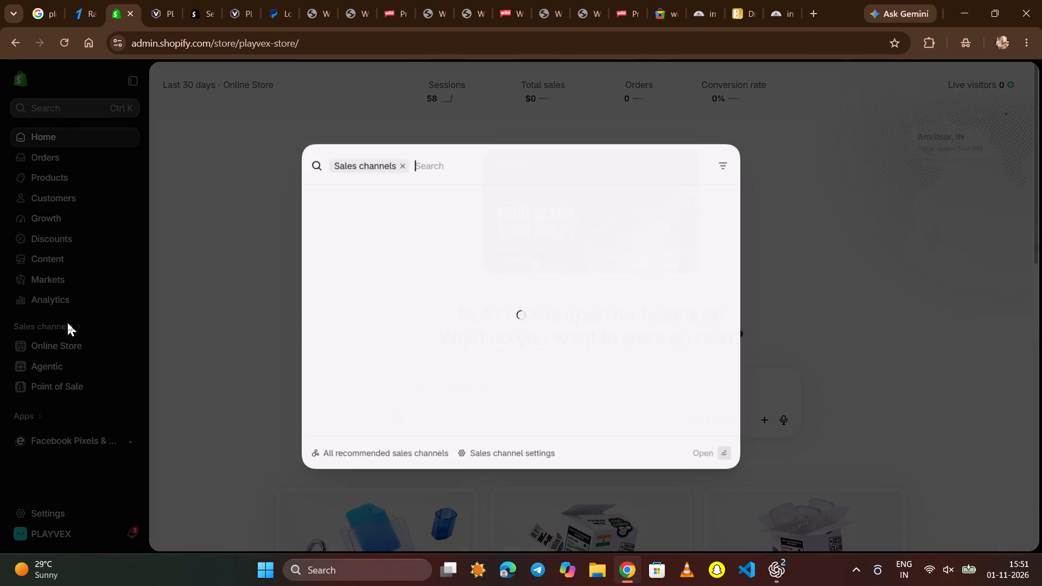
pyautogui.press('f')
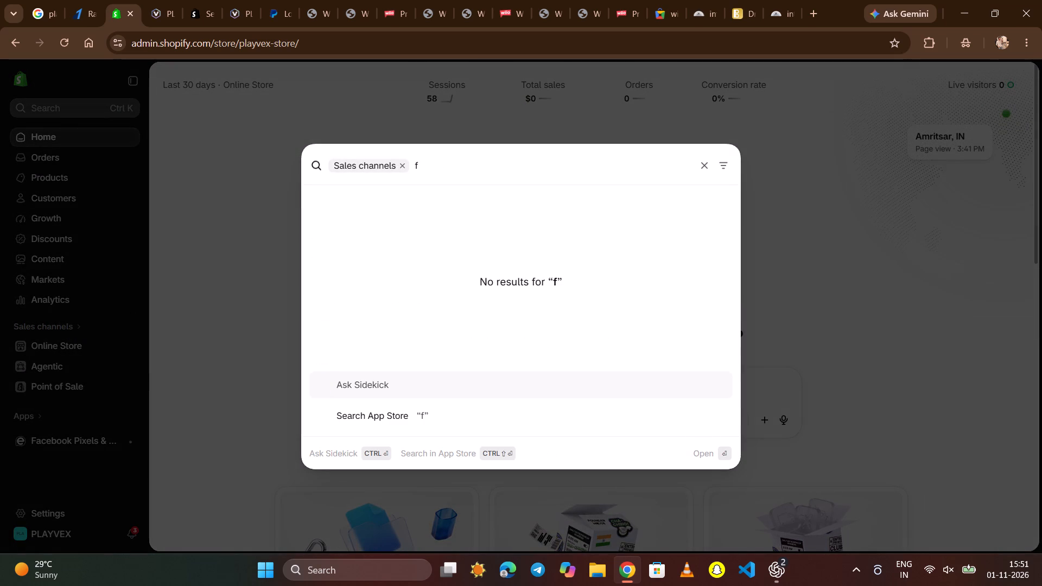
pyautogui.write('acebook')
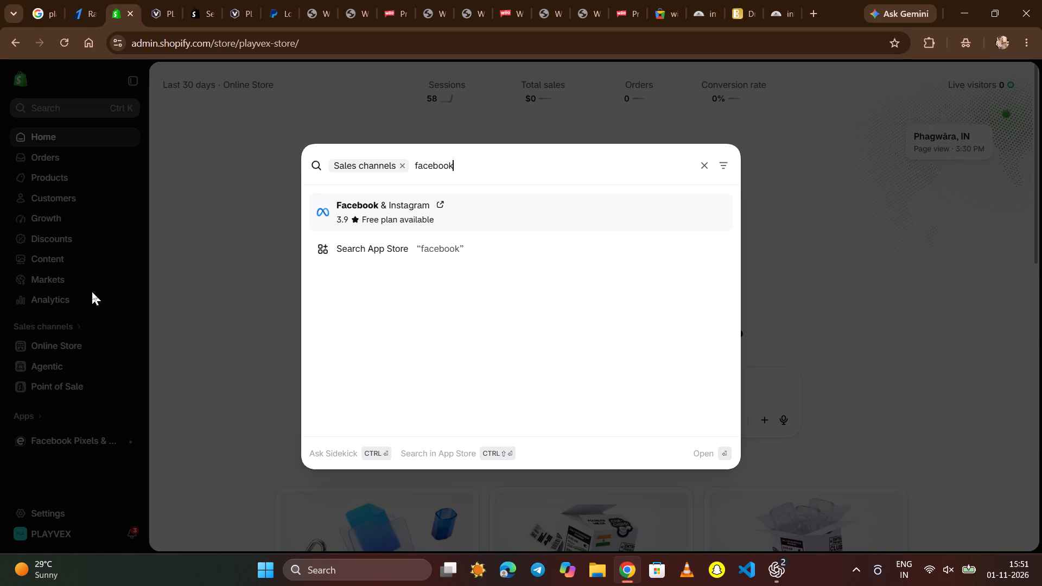
pyautogui.click(392, 206)
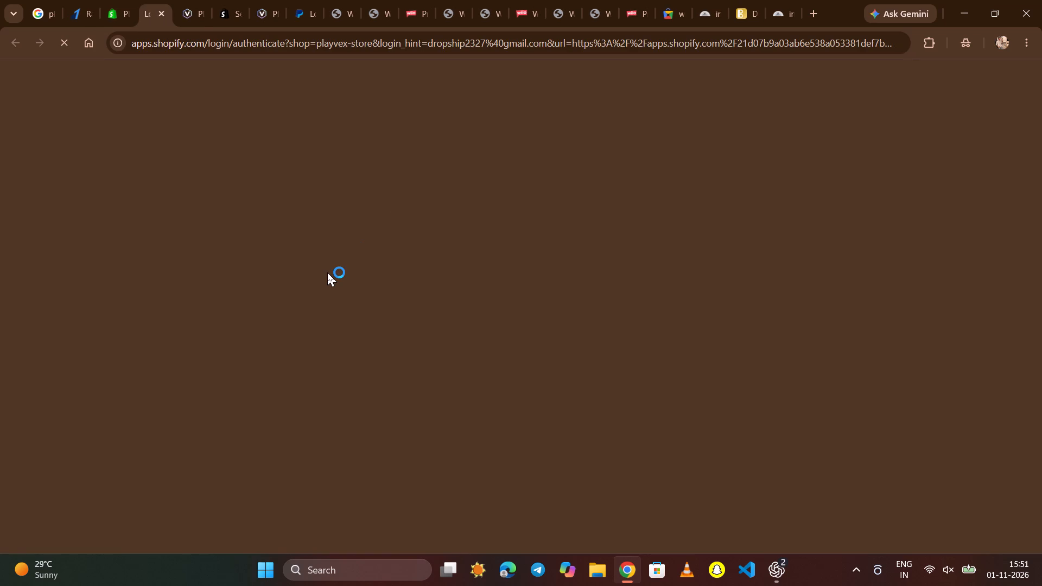
pyautogui.click(197, 404)
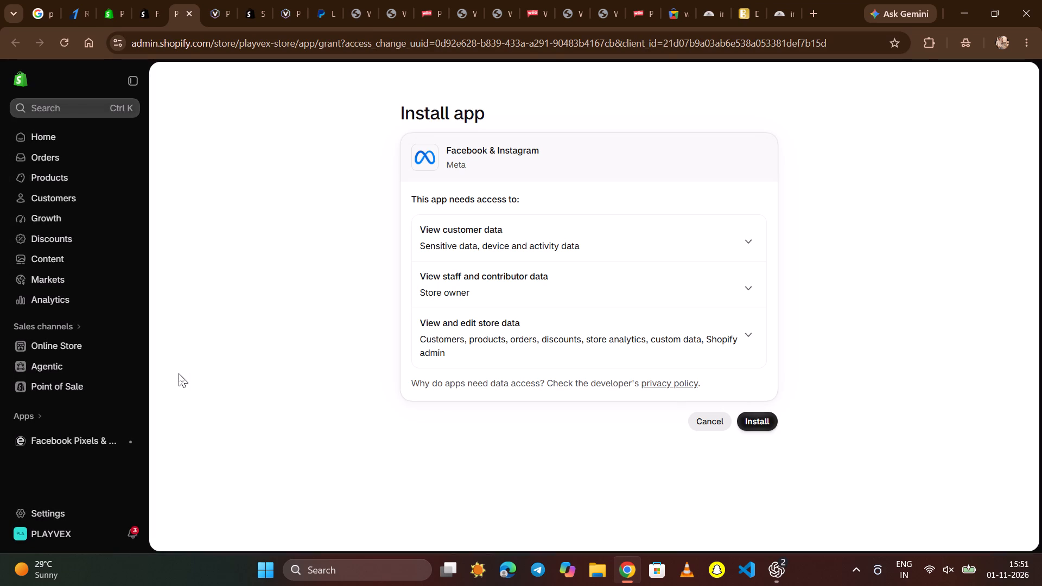
pyautogui.click(746, 412)
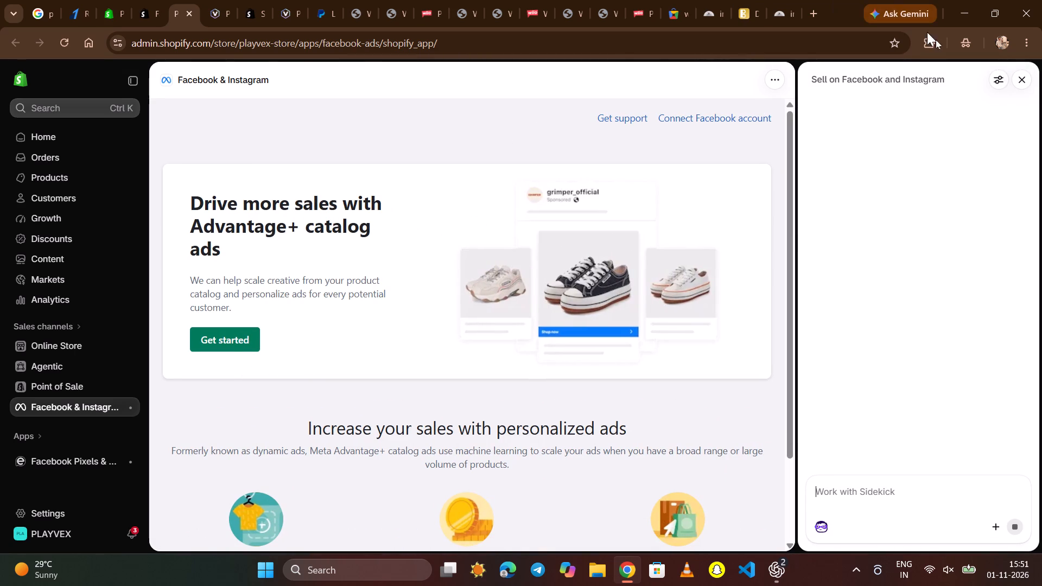
pyautogui.click(1029, 73)
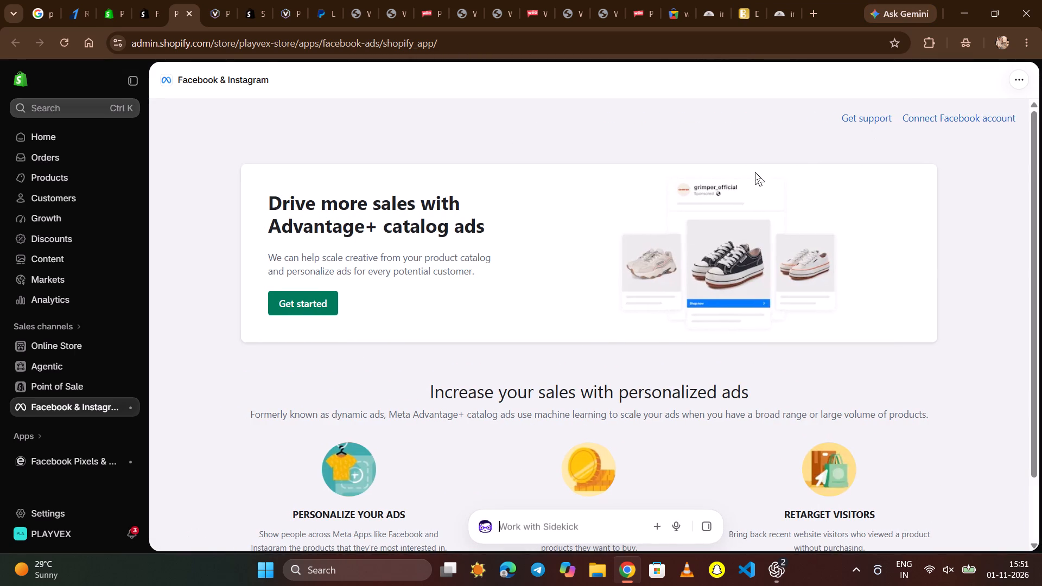
# Start the Facebook and Instagram ads setup and connect the personal Facebook profile, granting Shopify the requested access.
pyautogui.click(316, 302)
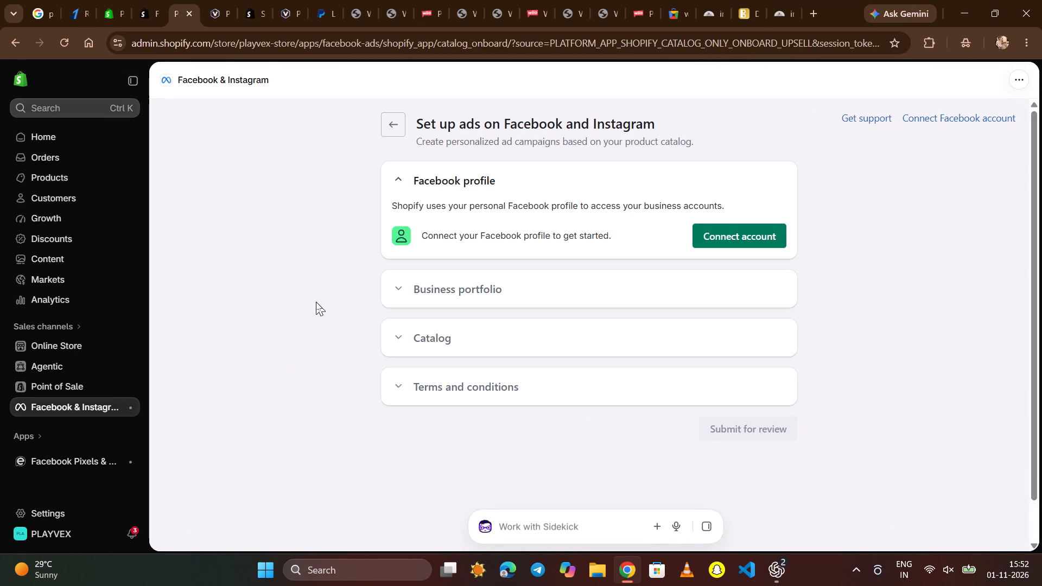
pyautogui.click(698, 237)
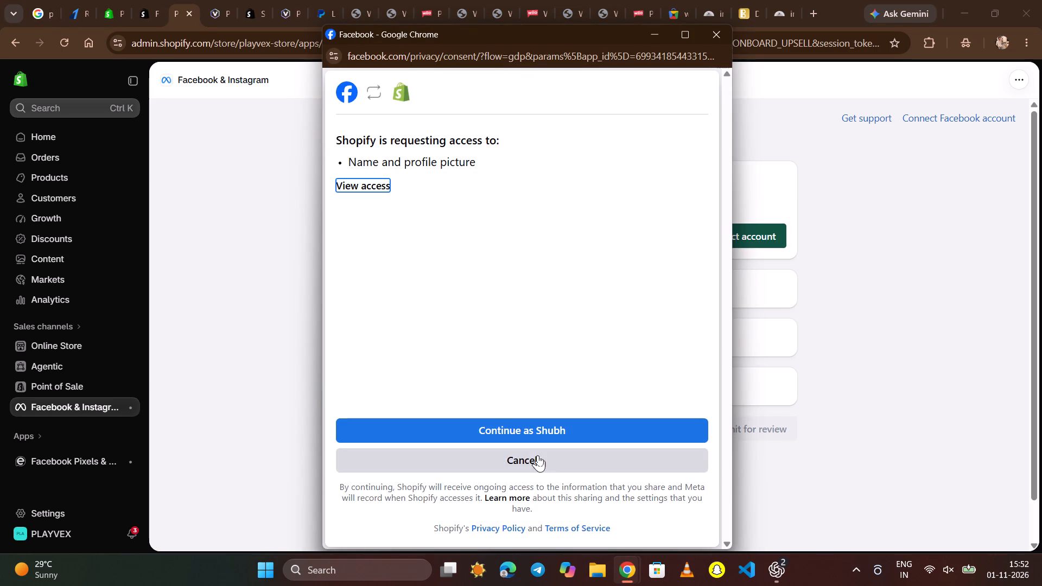
pyautogui.click(547, 422)
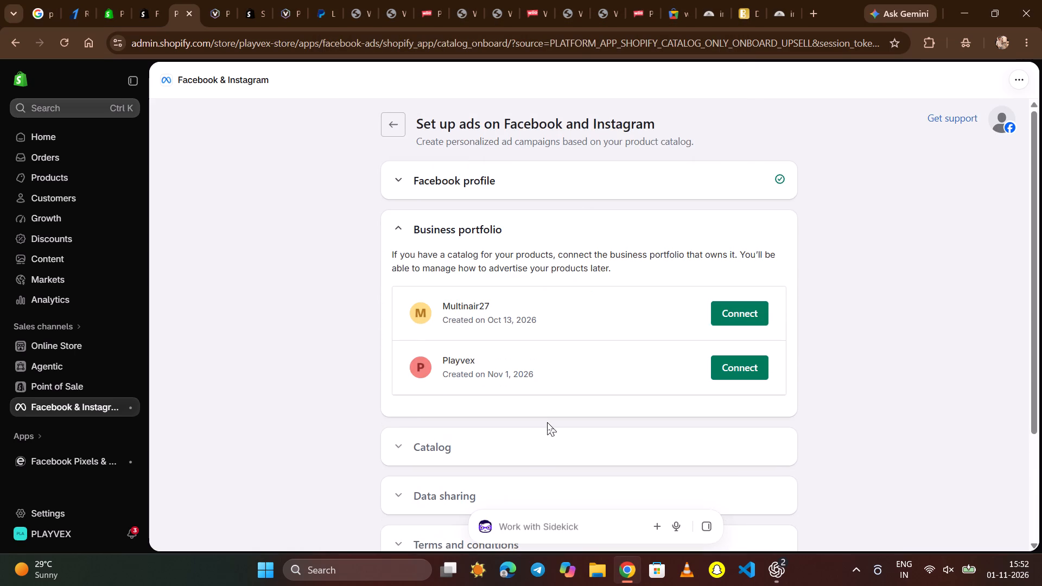
# Connect the Playvex business portfolio and its recommended Playvex Catalog for advertising products.
pyautogui.click(729, 354)
pyautogui.click(732, 361)
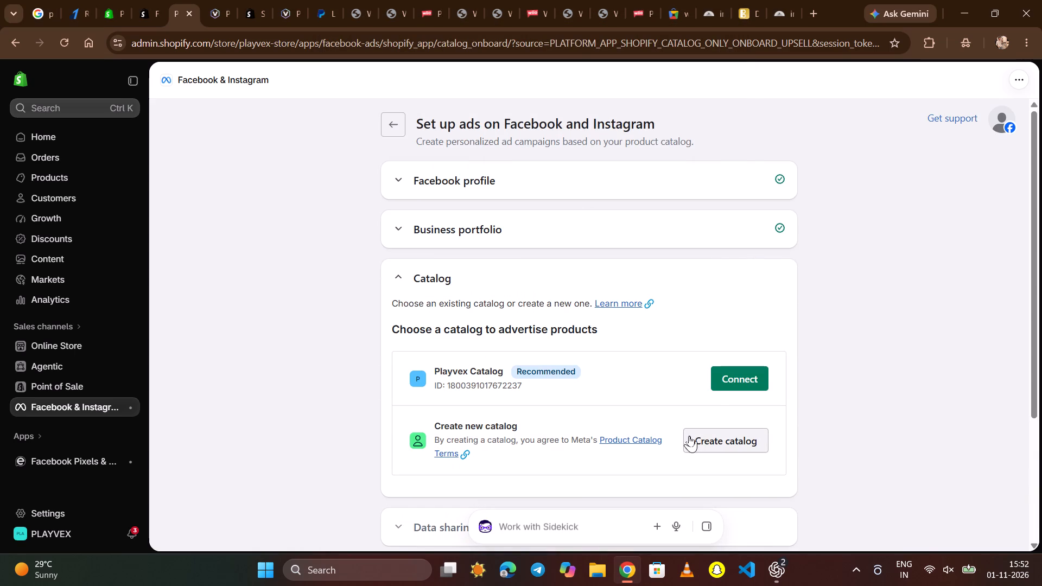
pyautogui.click(724, 380)
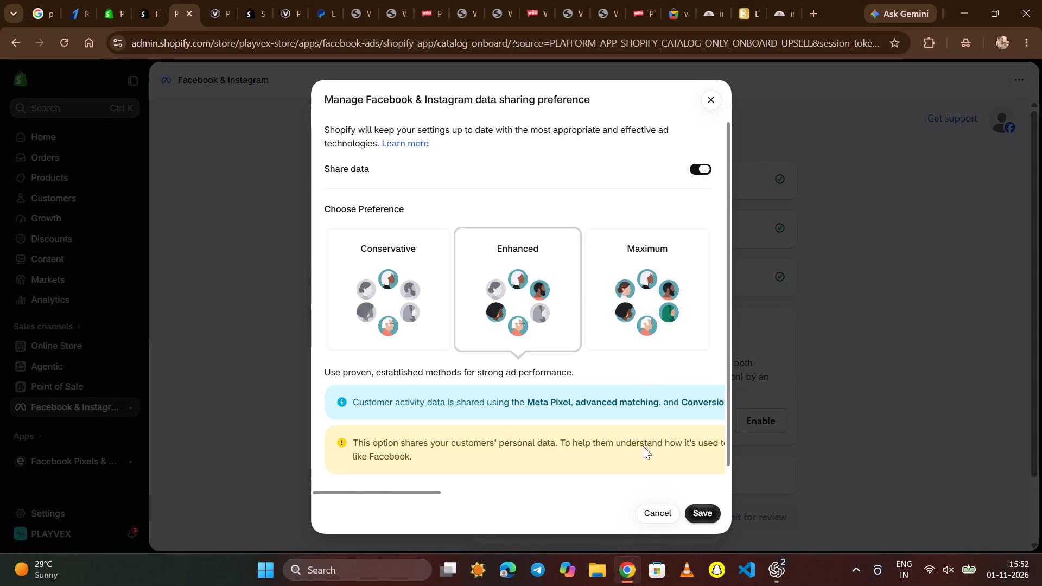
# Set data sharing to the Enhanced preference, choose to create a new Meta Pixel for tracking customer behavior, and confirm.
pyautogui.click(701, 511)
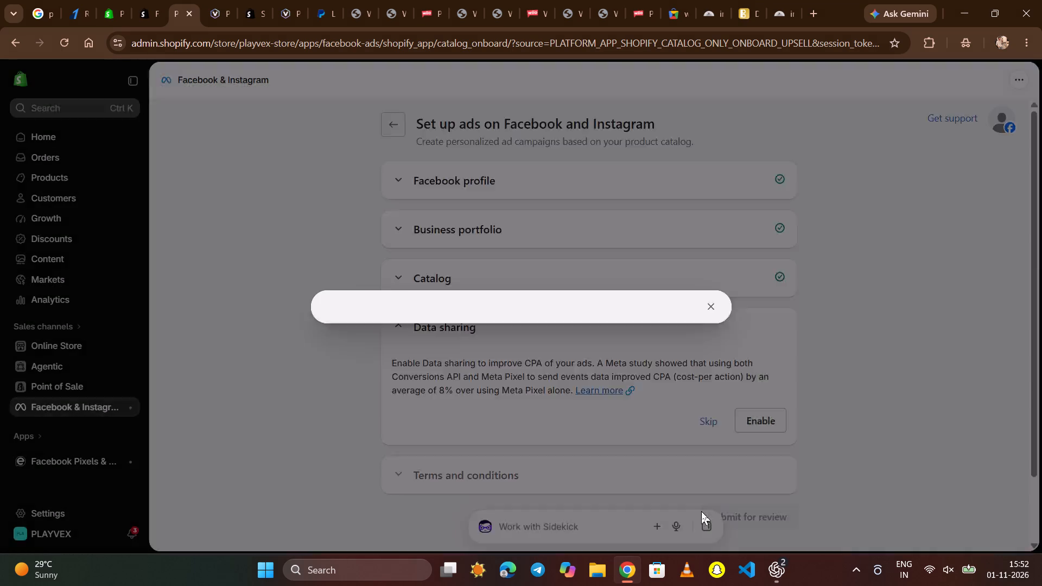
pyautogui.scroll(-3, 693, 402)
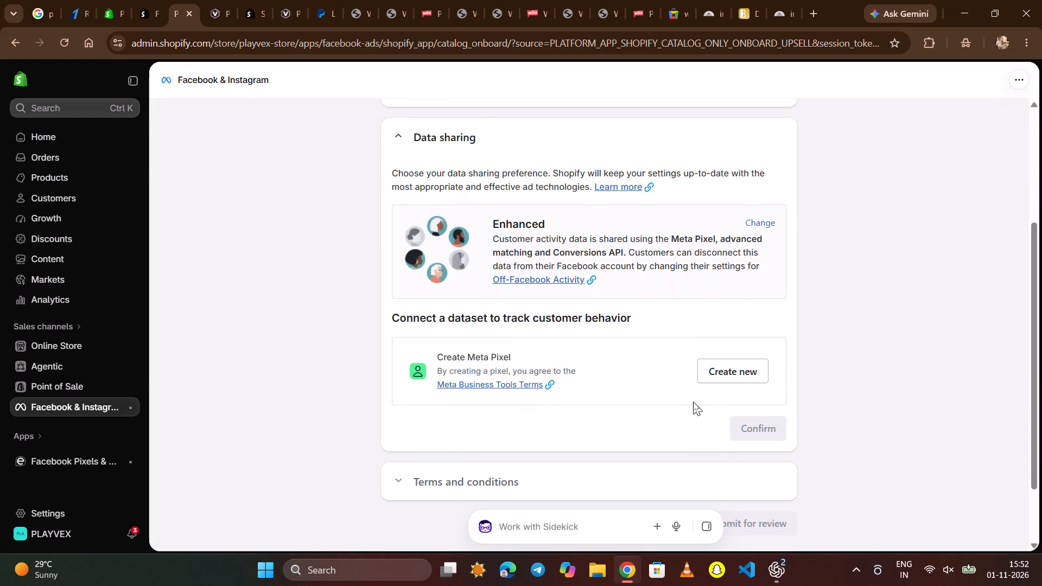
pyautogui.click(747, 372)
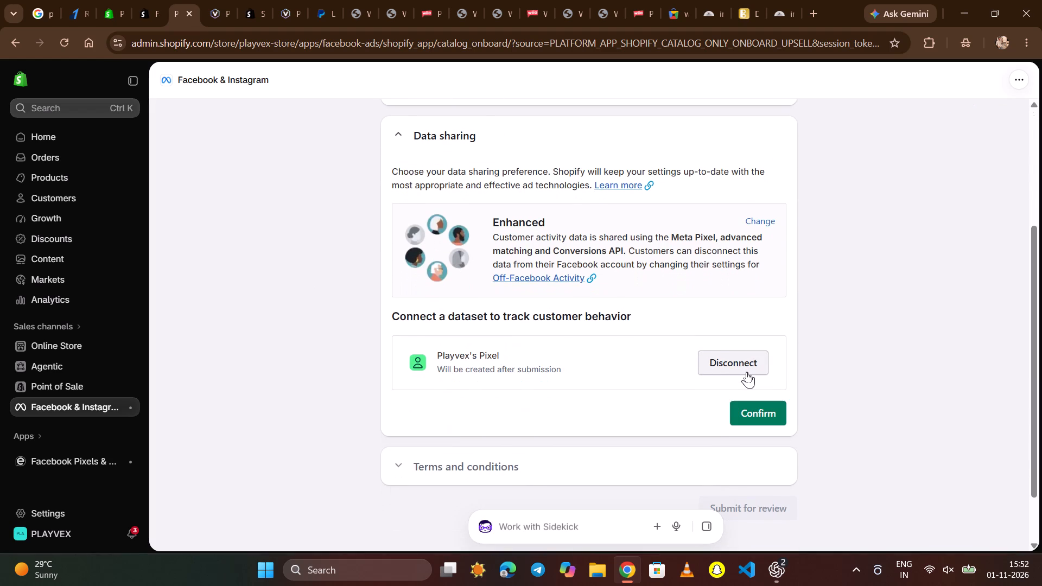
pyautogui.click(746, 411)
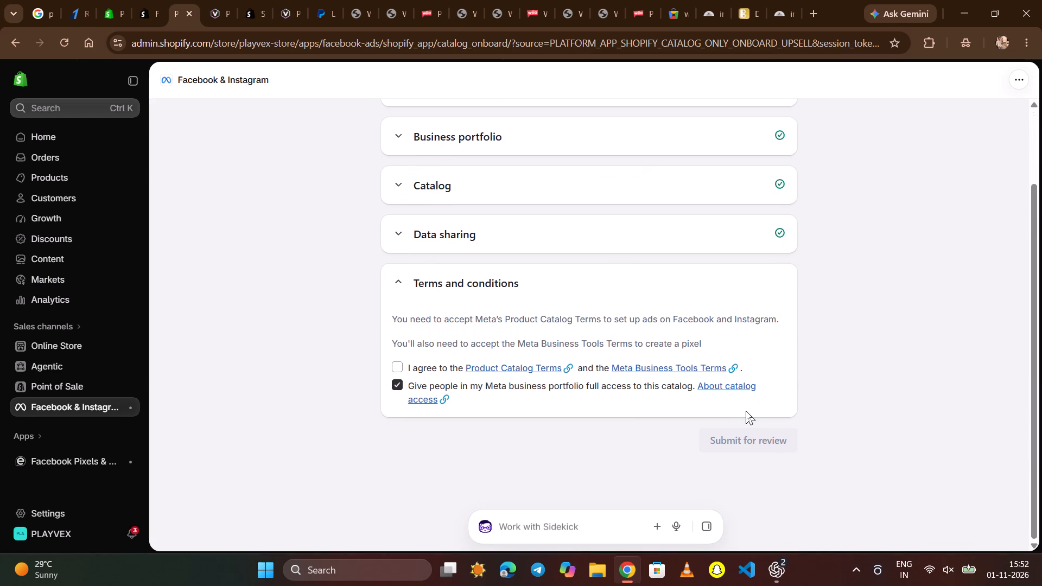
# Agree to the Product Catalog Terms and Meta Business Tools Terms, and submit the ads setup for review.
pyautogui.click(396, 367)
pyautogui.click(763, 374)
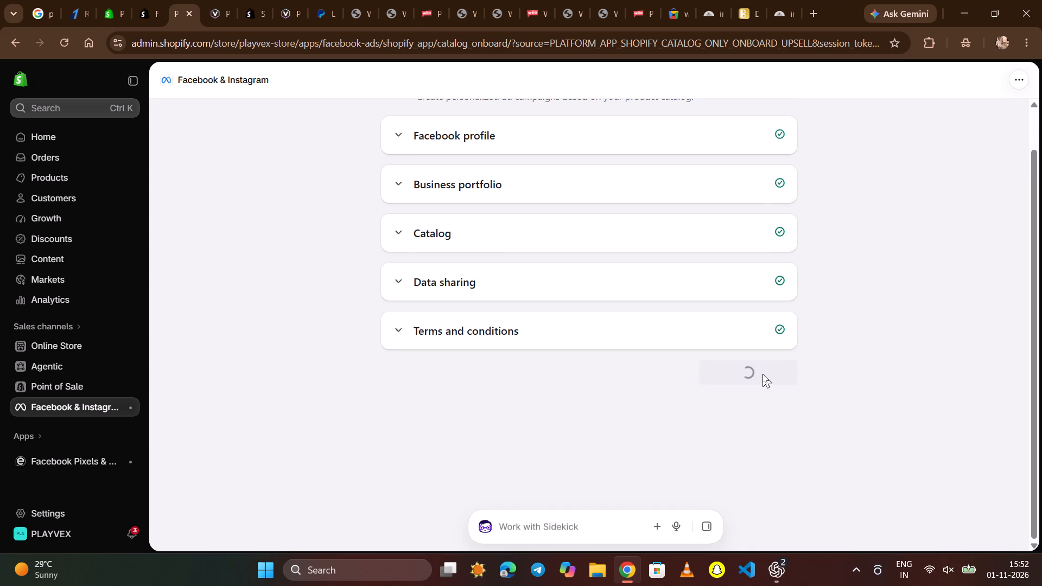
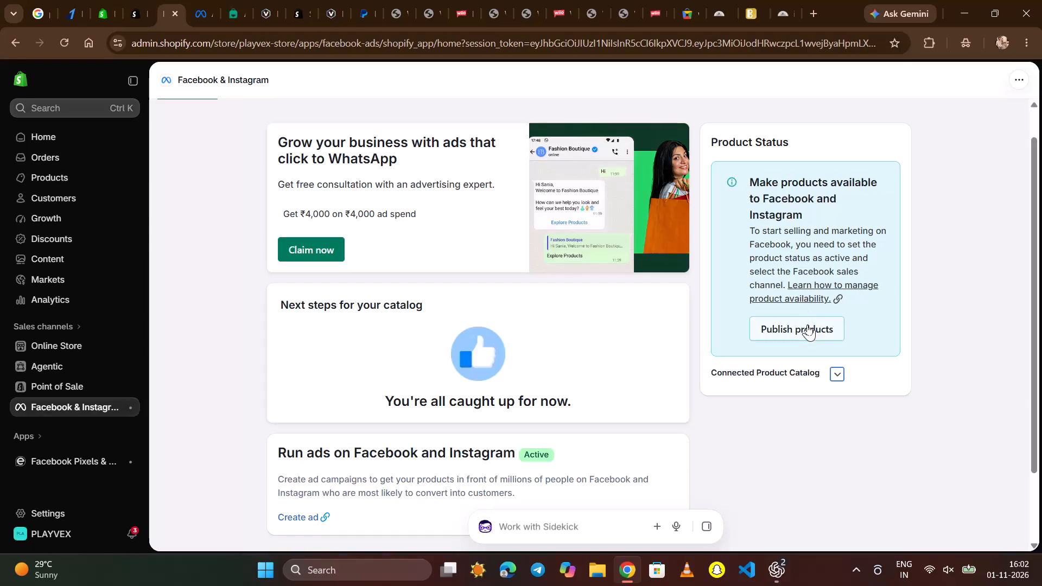
# Open the active products for publishing to Facebook & Instagram and select Mouse Game Light-Emitting Wired and Computer Peripheral Accessories Mute Gaming Mouse.
pyautogui.click(808, 323)
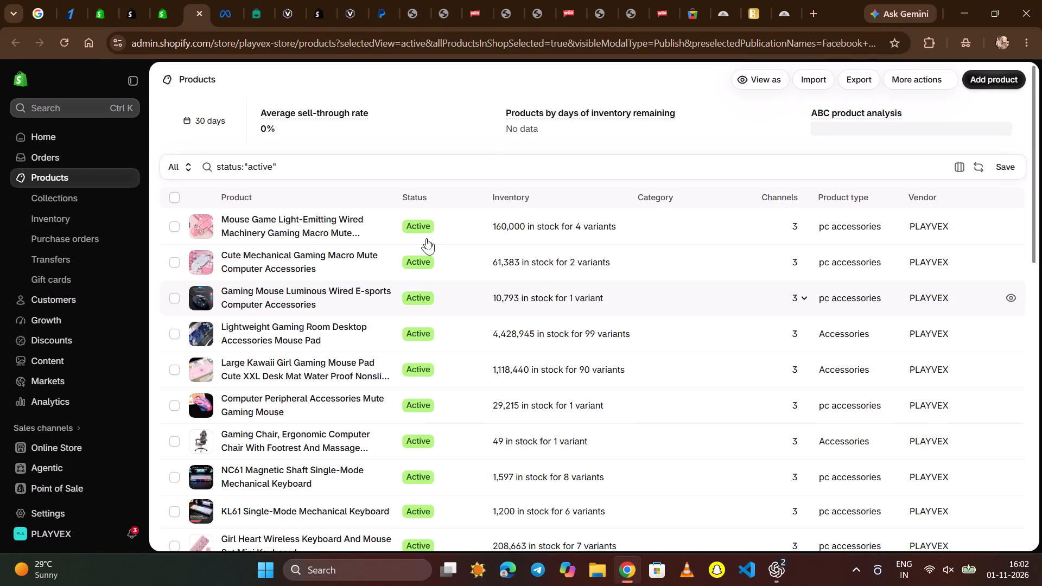
pyautogui.click(176, 227)
pyautogui.scroll(-1, 188, 277)
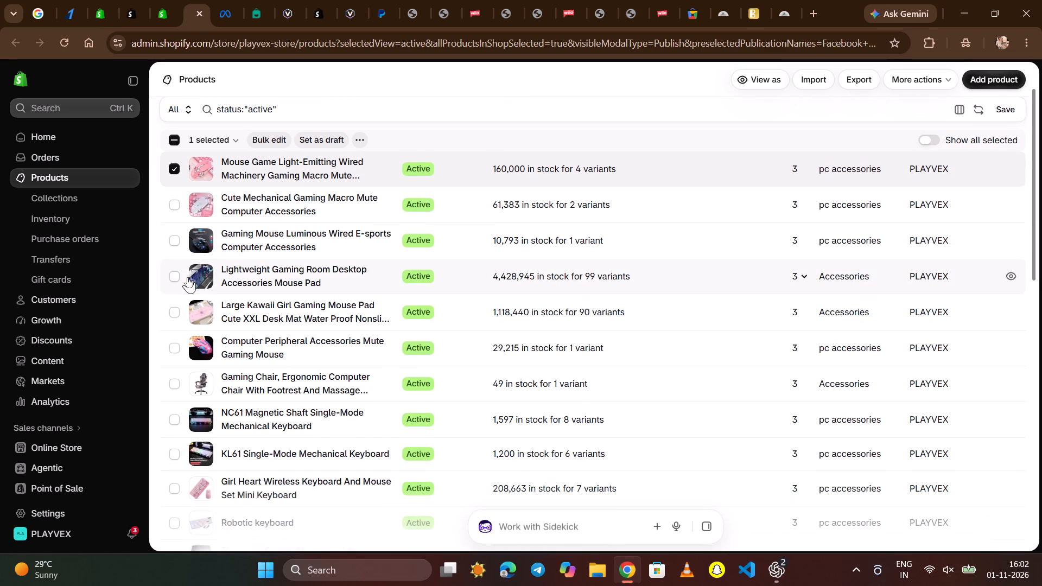
pyautogui.scroll(-2, 186, 305)
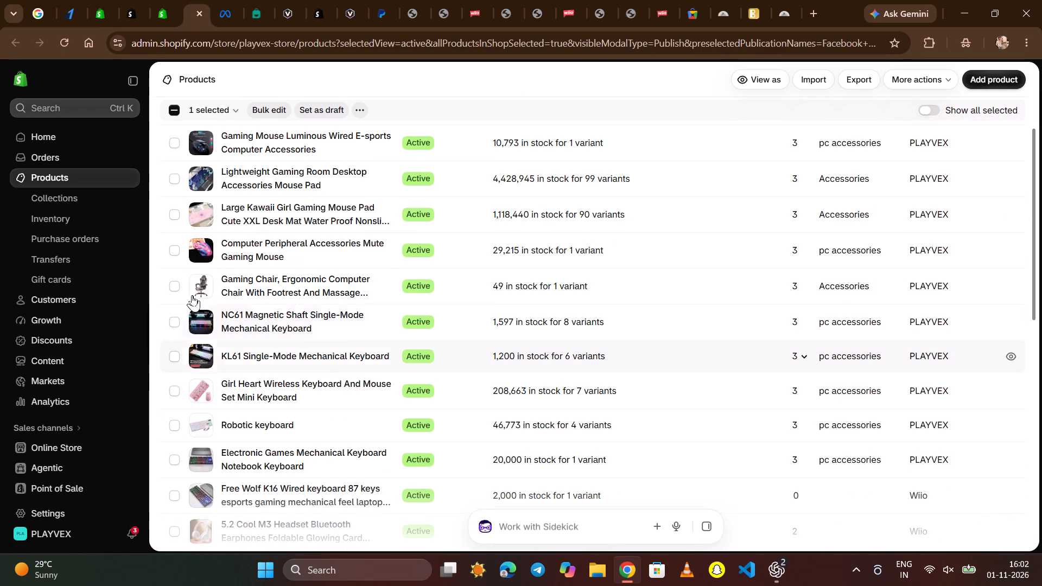
pyautogui.click(179, 249)
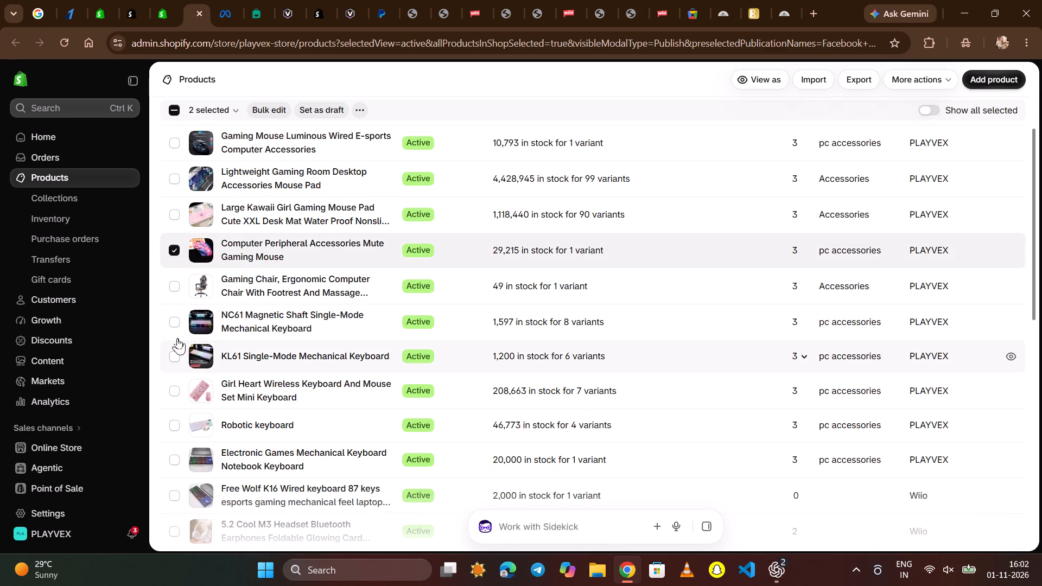
# Add the NC61 keyboard, M3 headset, Charging Base, Type-C PS Handle, Camouflage PS5 case and Ps4slim storage box to the PLAYVEX product selection.
pyautogui.click(170, 323)
pyautogui.scroll(-1, 247, 374)
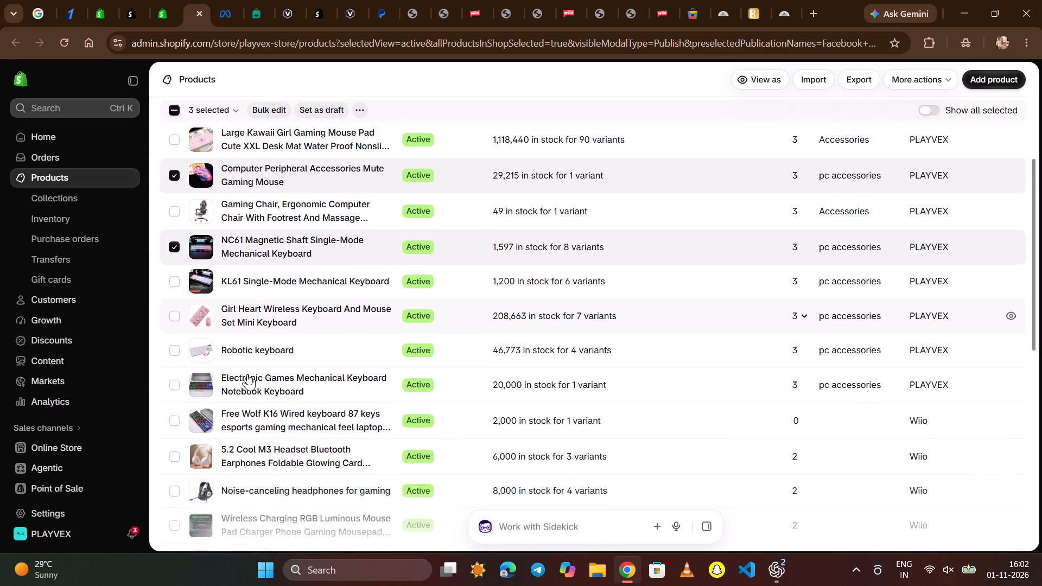
pyautogui.scroll(-2, 247, 374)
pyautogui.click(175, 379)
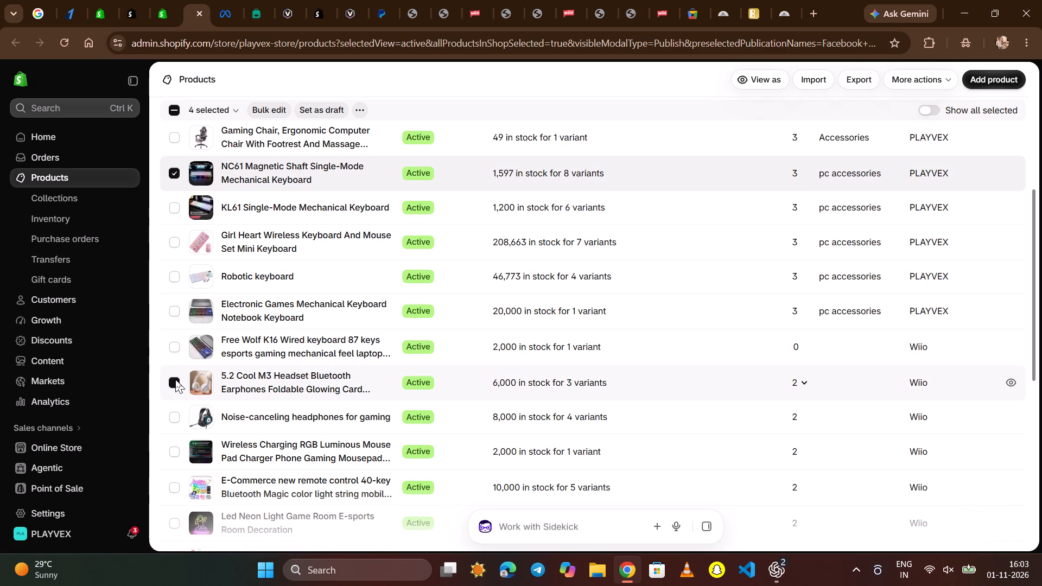
pyautogui.scroll(-2, 175, 379)
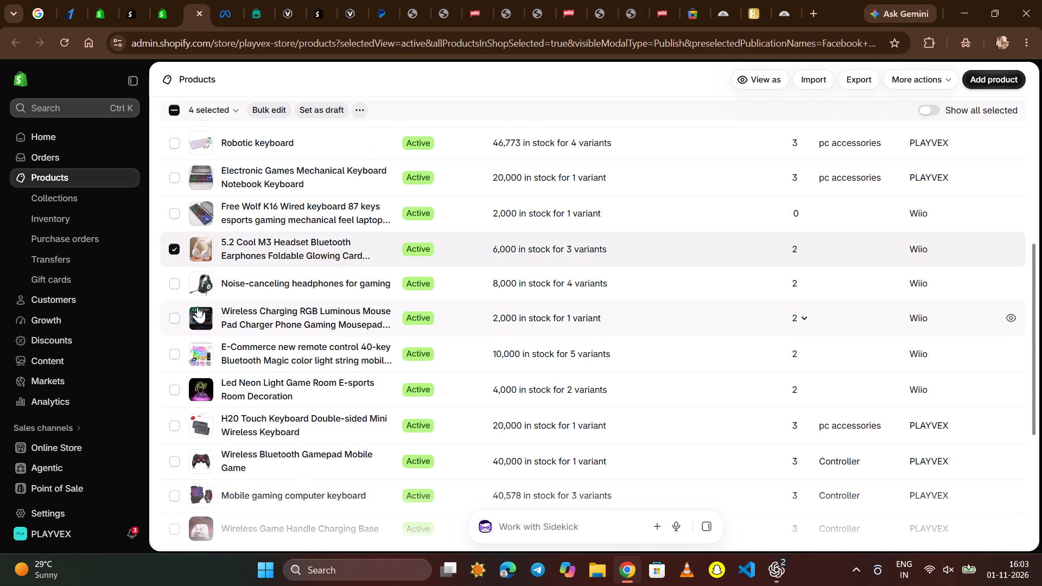
pyautogui.scroll(2, 190, 278)
pyautogui.scroll(-1, 190, 278)
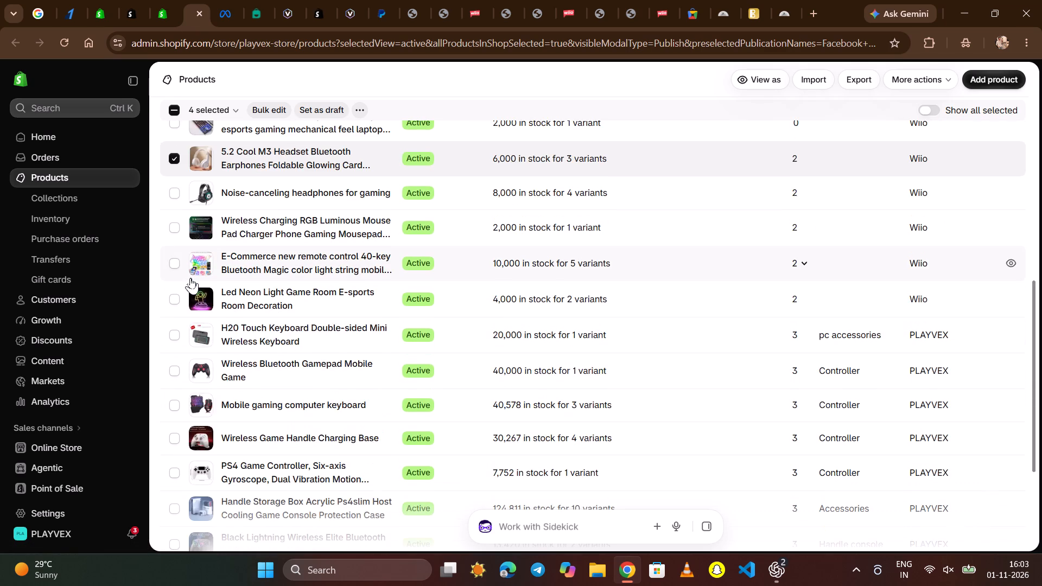
pyautogui.scroll(-1, 190, 278)
pyautogui.click(175, 362)
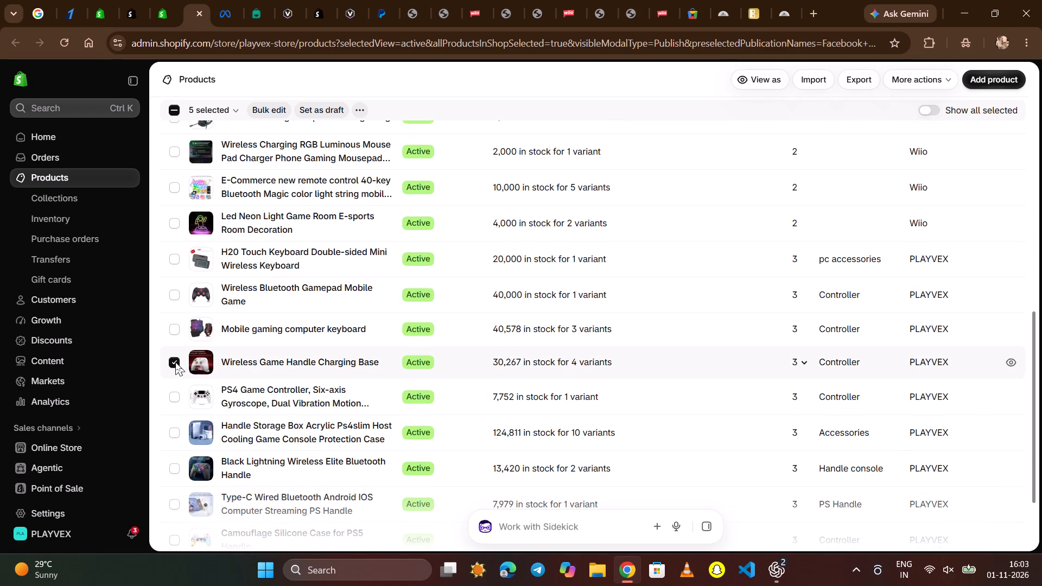
pyautogui.scroll(-3, 245, 328)
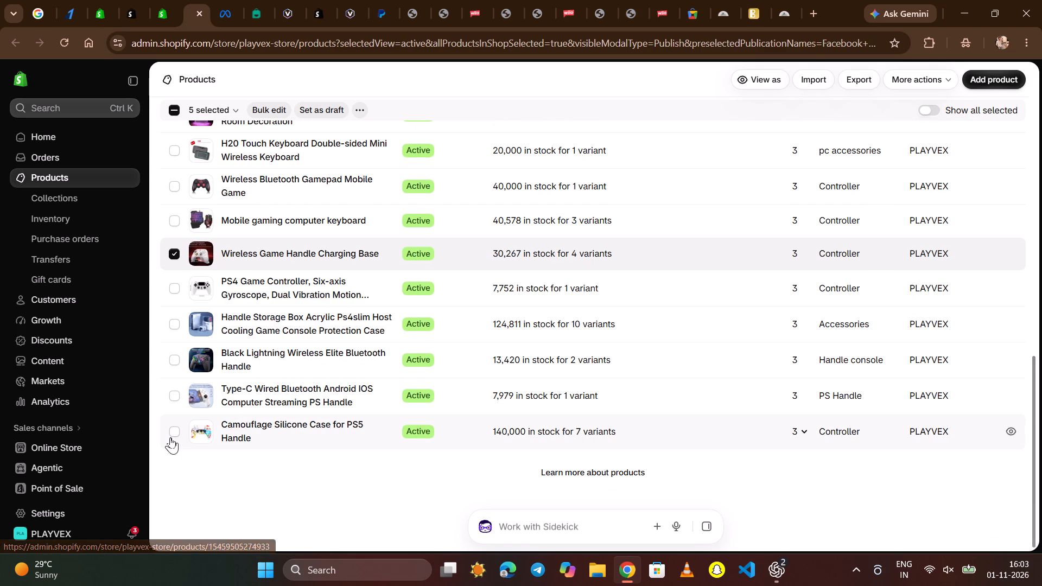
pyautogui.click(175, 396)
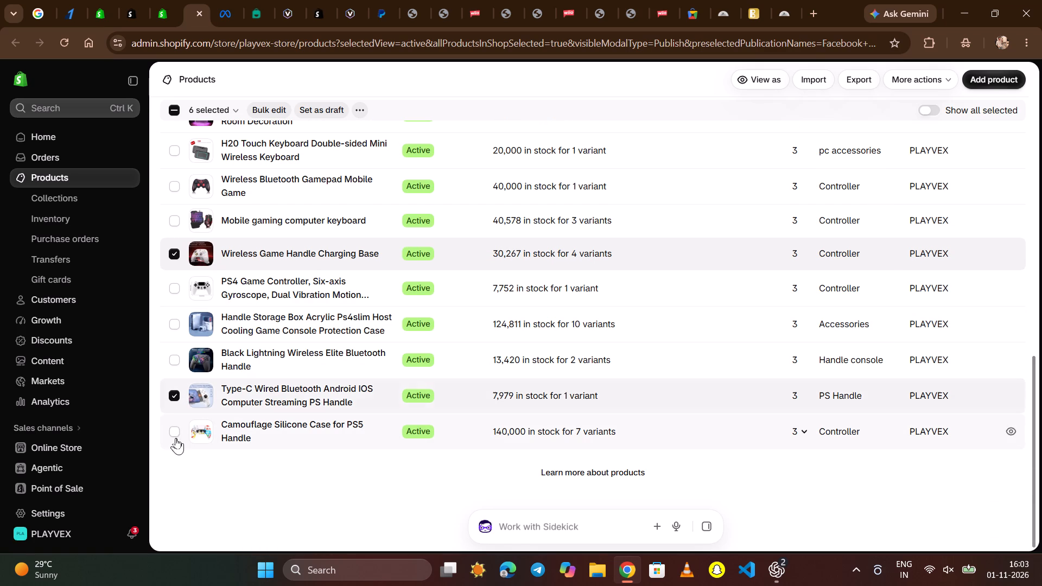
pyautogui.click(176, 438)
pyautogui.click(173, 330)
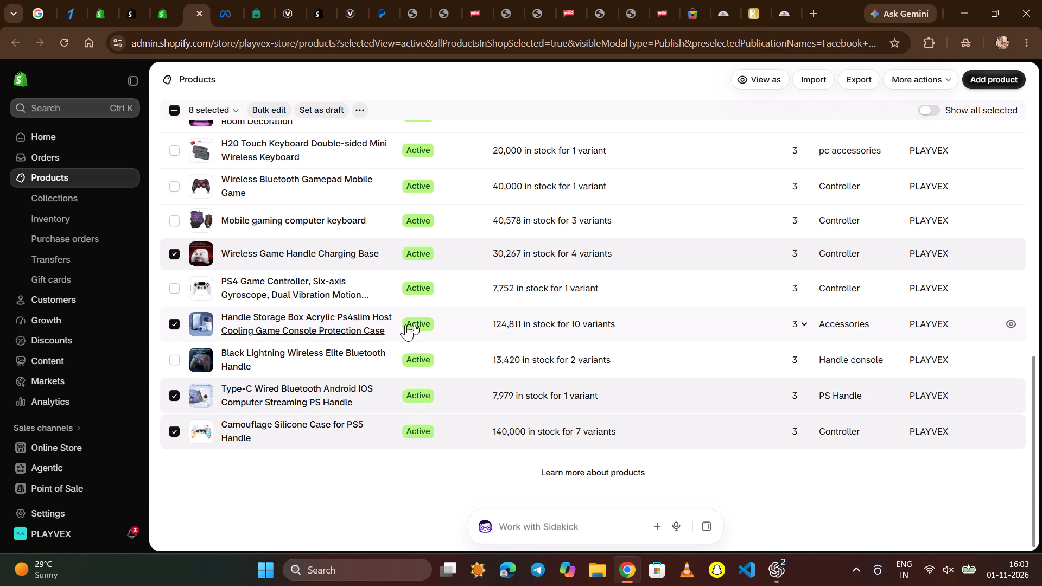
# Export the current page of products as CSV for Excel and save the products_export archive in the playvex folder.
pyautogui.hscroll(4, 454, 317)
pyautogui.scroll(3, 463, 252)
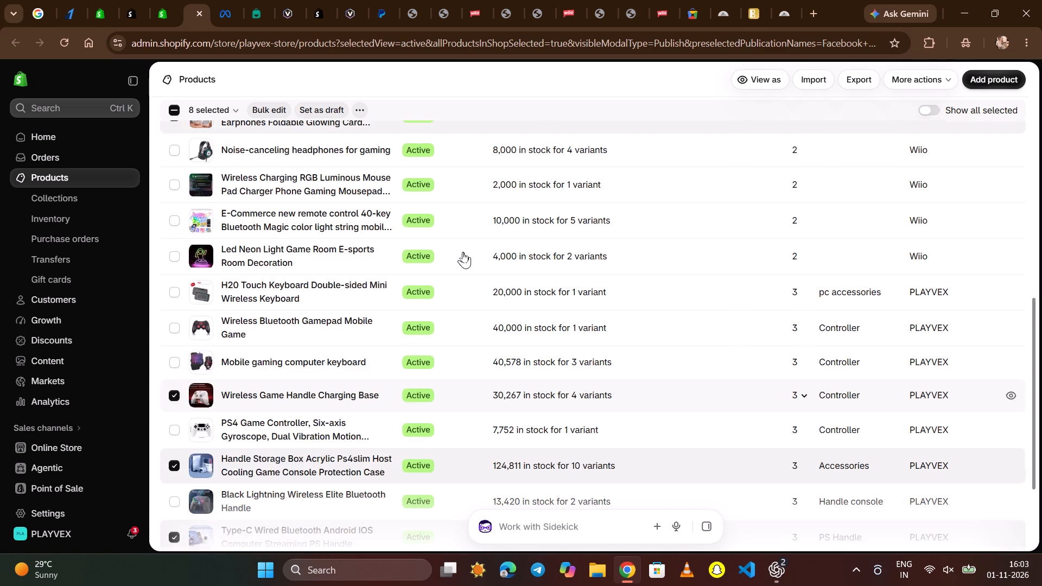
pyautogui.scroll(6, 463, 252)
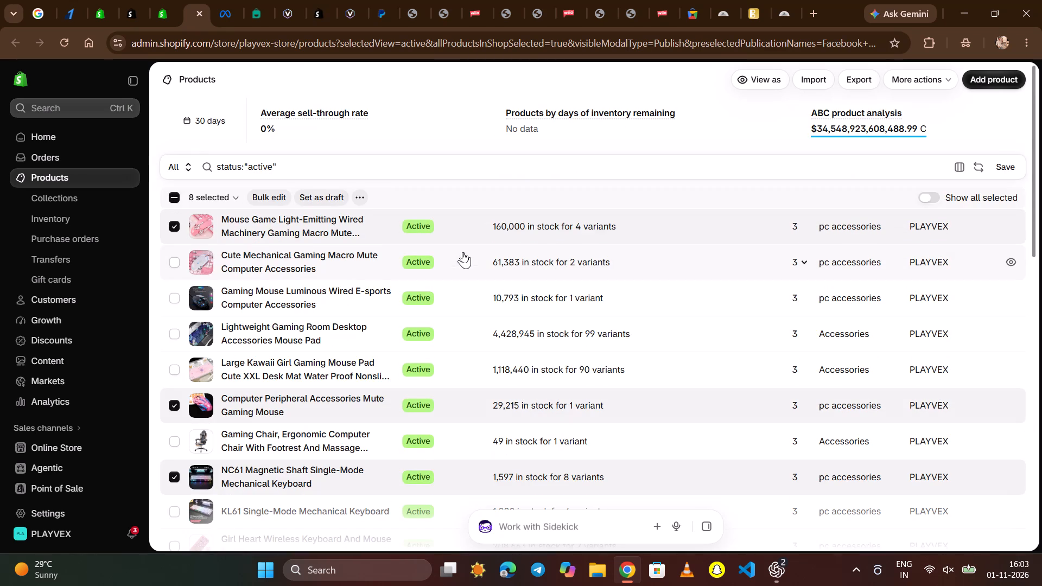
pyautogui.scroll(1, 463, 252)
pyautogui.click(856, 79)
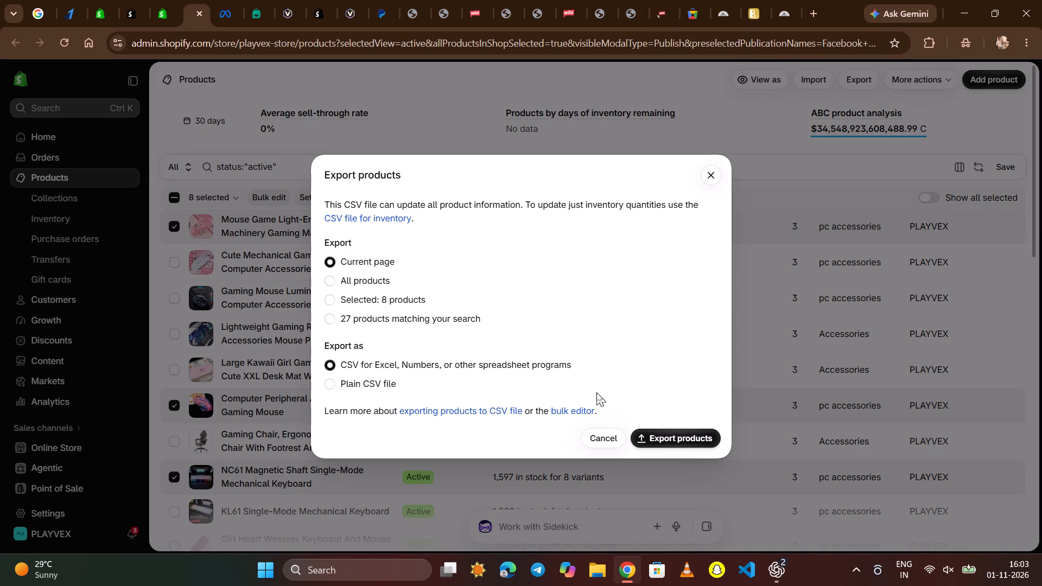
pyautogui.click(663, 431)
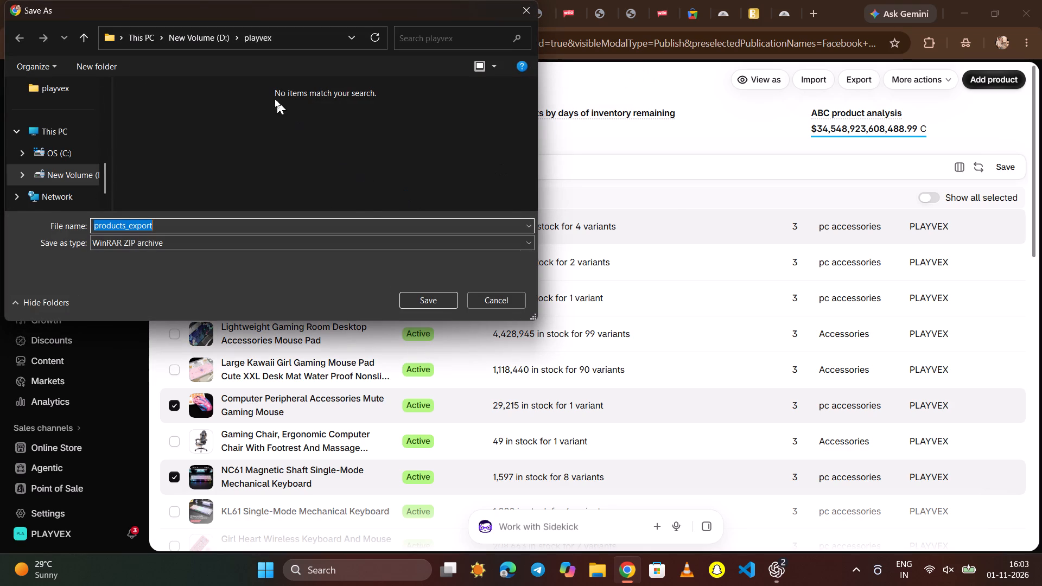
pyautogui.click(426, 297)
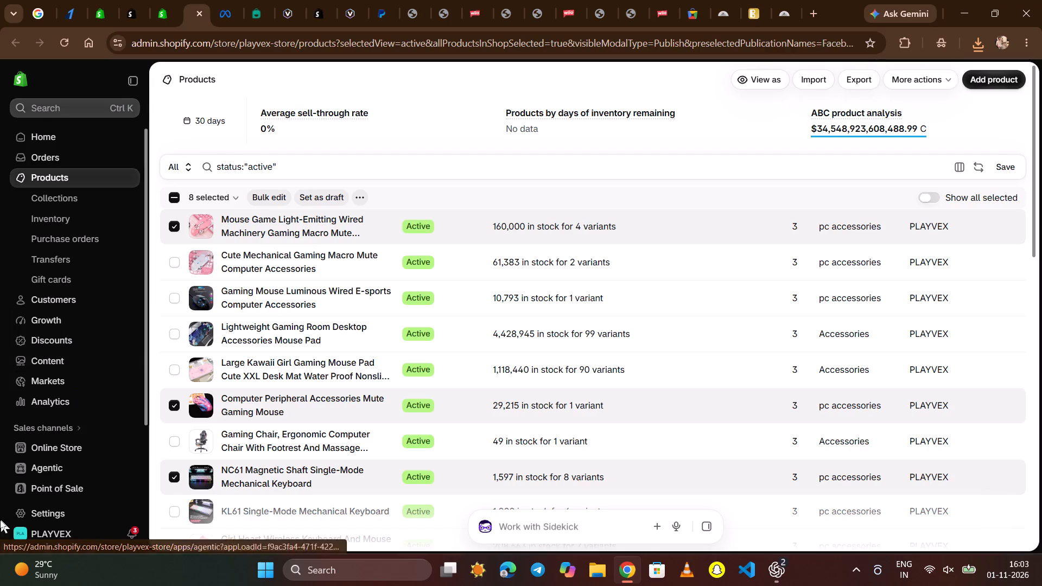
# Open the PLAYVEX store's settings.
pyautogui.click(45, 533)
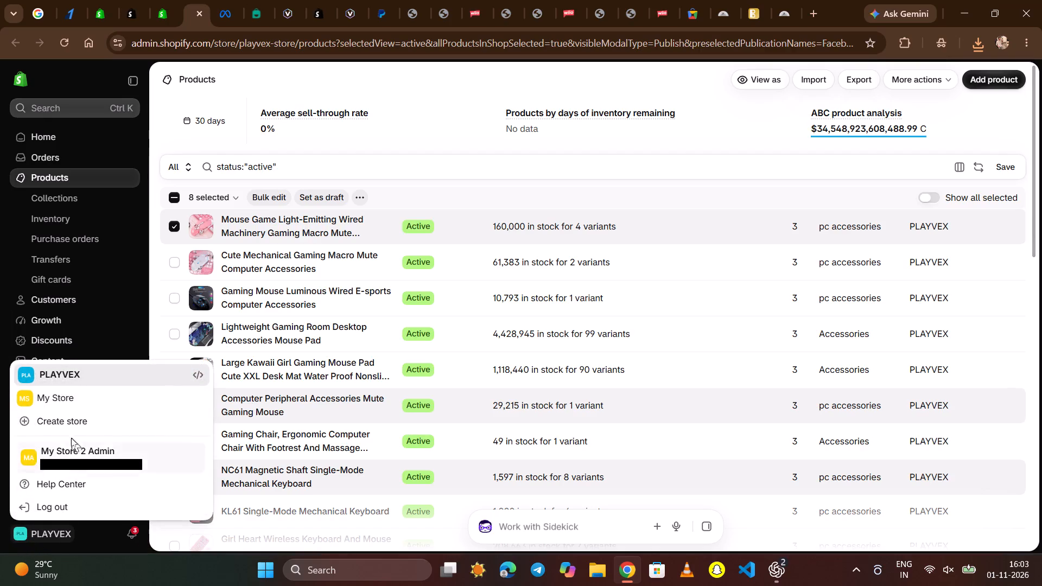
pyautogui.click(54, 542)
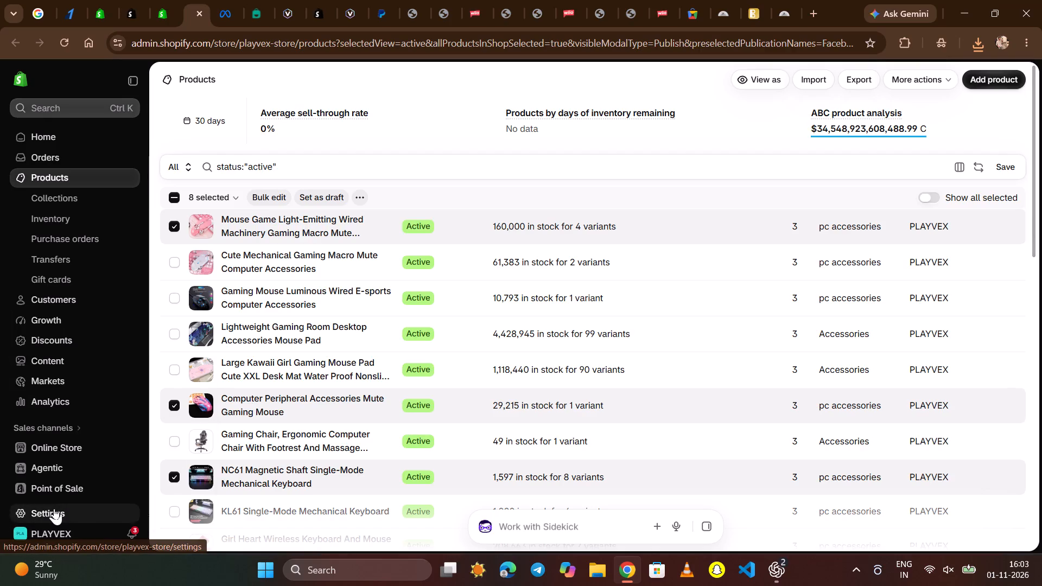
pyautogui.click(54, 508)
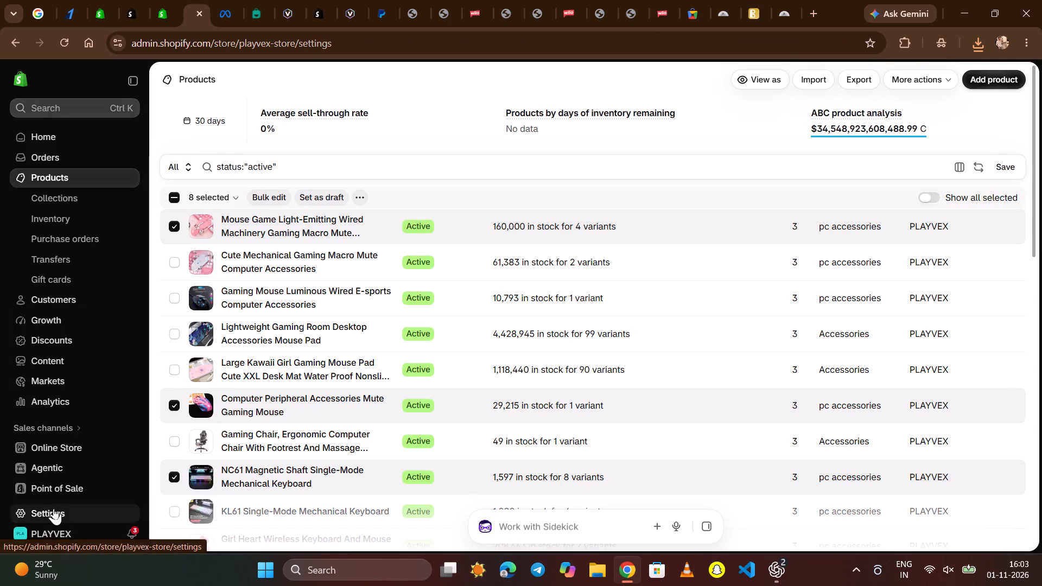
# From the store's Facebook & Instagram channel page, open the list of active products for publishing.
pyautogui.click(169, 12)
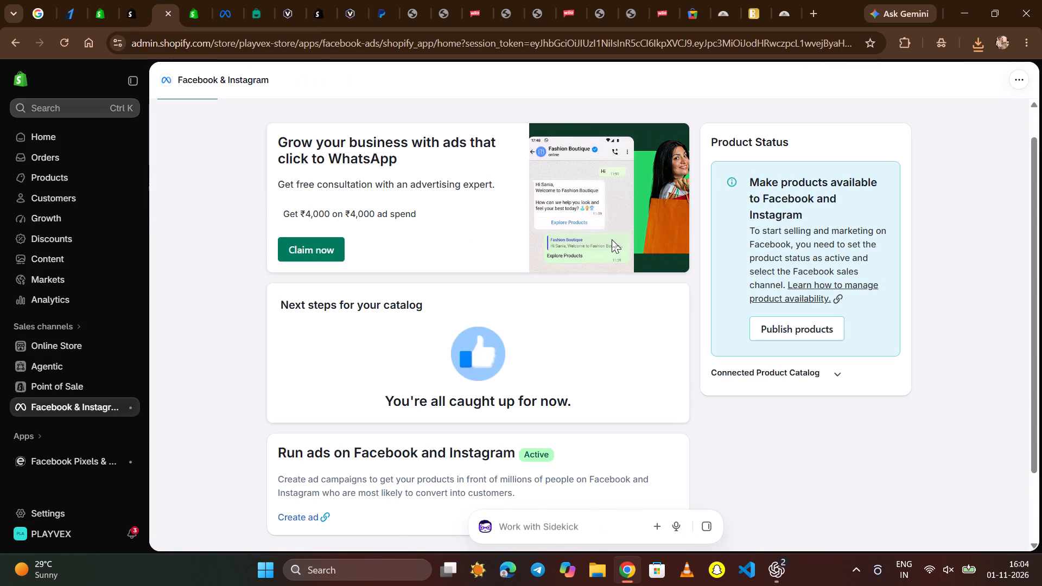
pyautogui.click(817, 325)
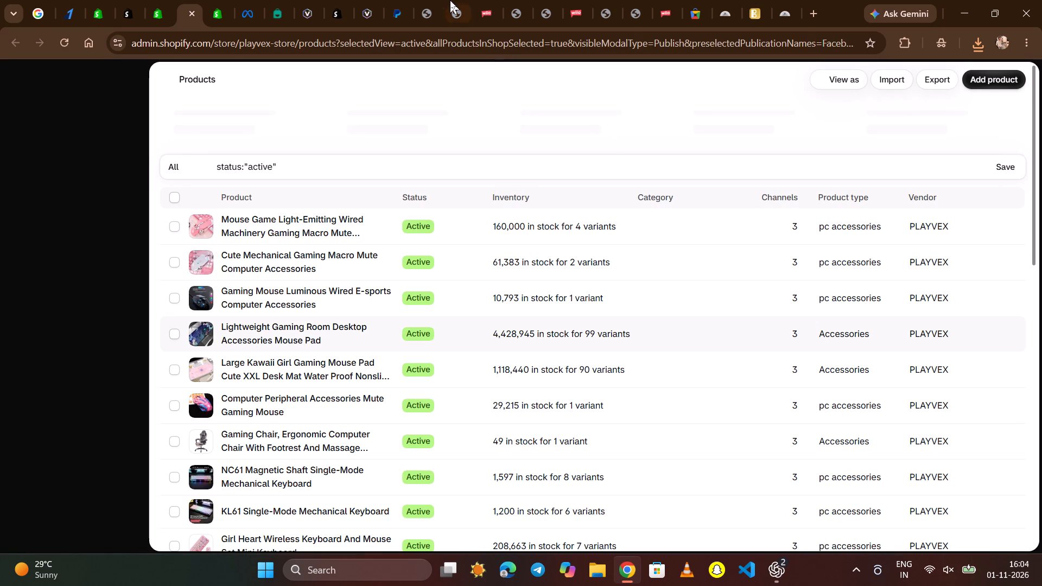
# Return to the Facebook & Instagram channel page and open its connected Playvex Catalog in Meta Commerce Manager.
pyautogui.click(164, 0)
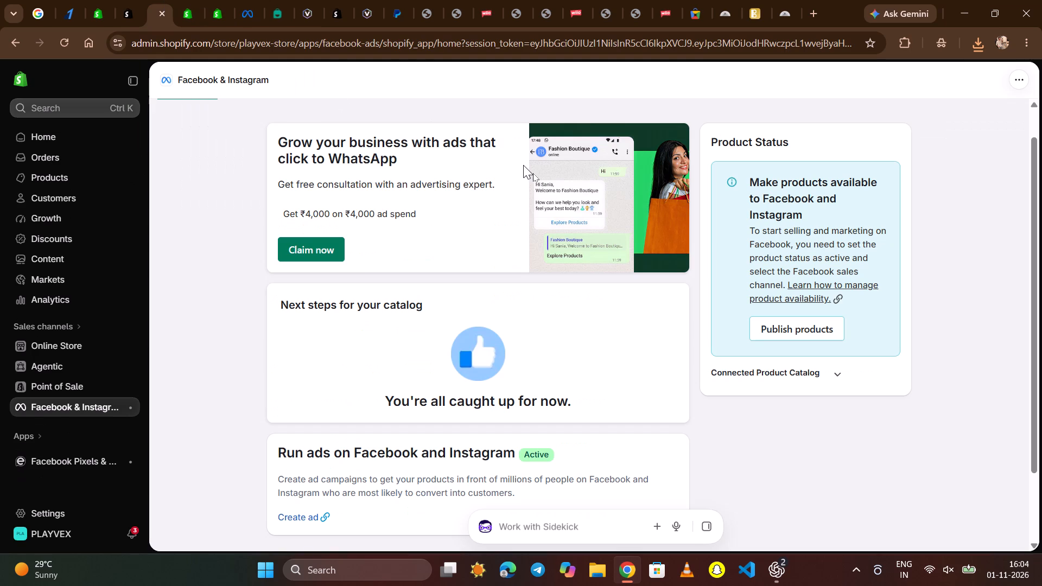
pyautogui.click(801, 379)
pyautogui.click(801, 373)
pyautogui.click(838, 374)
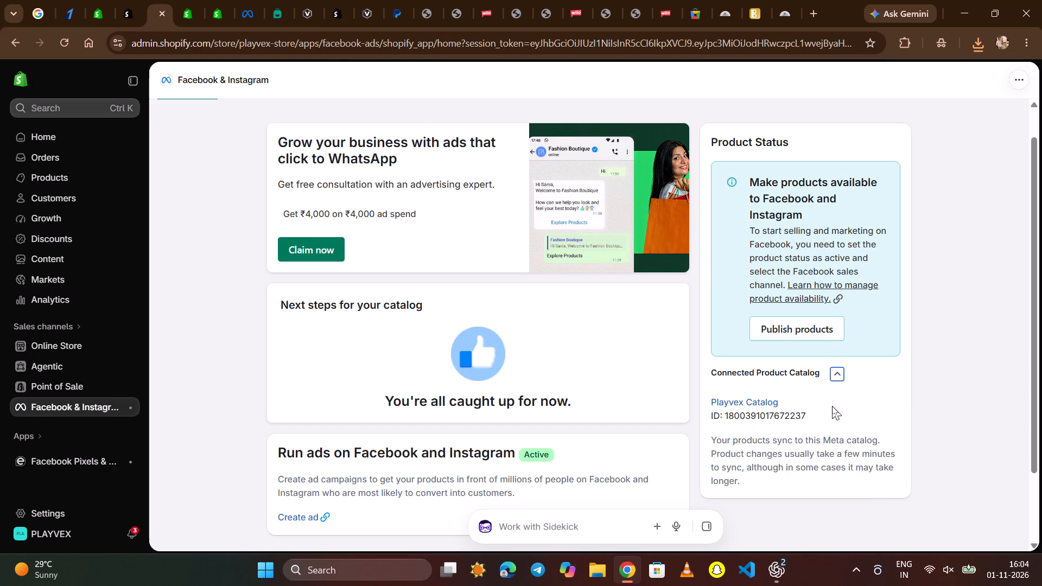
pyautogui.scroll(-2, 832, 406)
pyautogui.click(825, 368)
pyautogui.scroll(2, 825, 368)
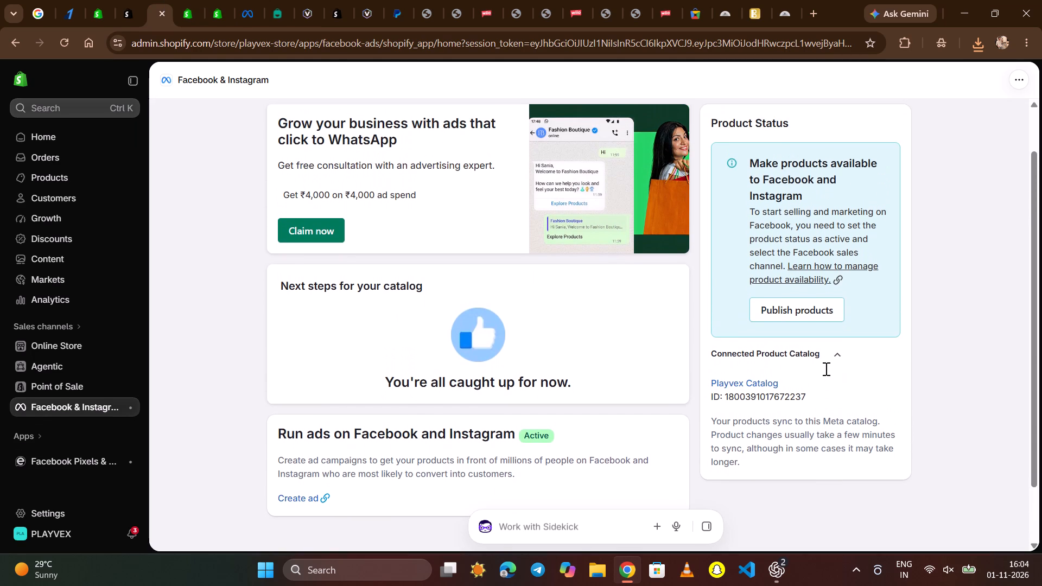
pyautogui.scroll(1, 825, 368)
pyautogui.click(760, 396)
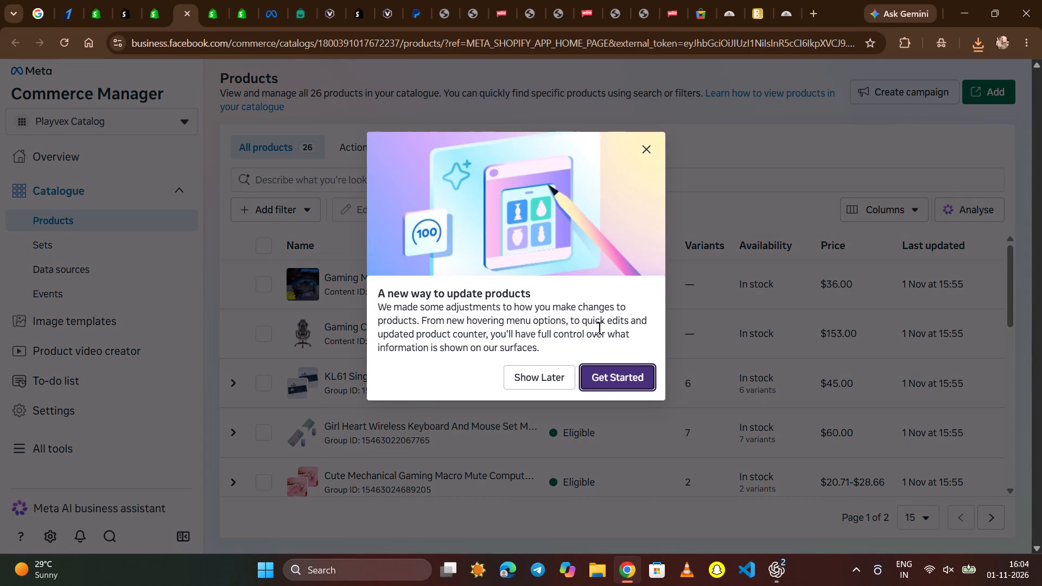
# Start the walkthrough of the new way to update products in the Playvex Catalog.
pyautogui.click(601, 370)
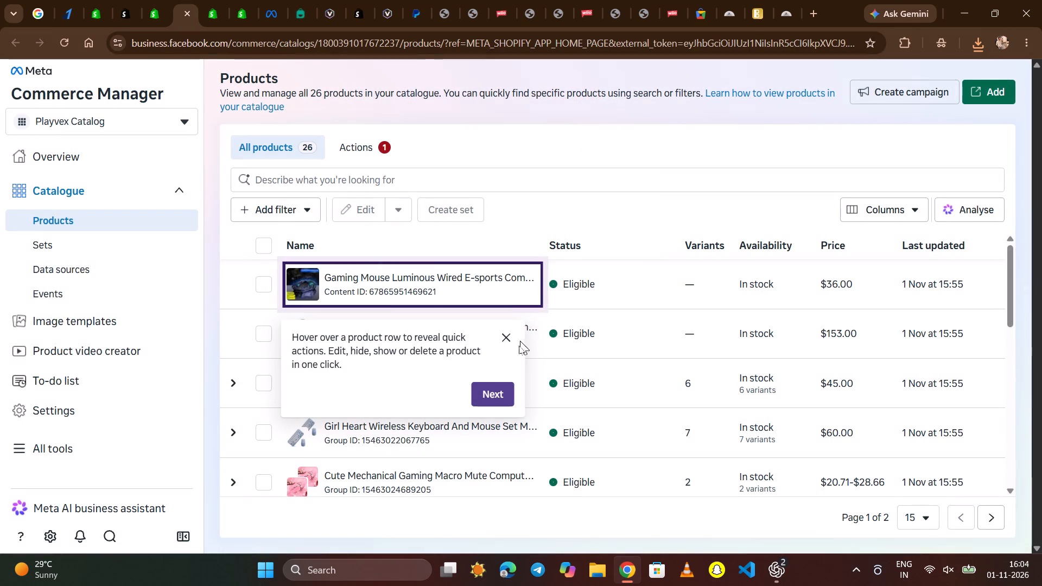
# Finish the introductory tips on the Playvex Catalog product list in Meta Commerce Manager.
pyautogui.click(507, 394)
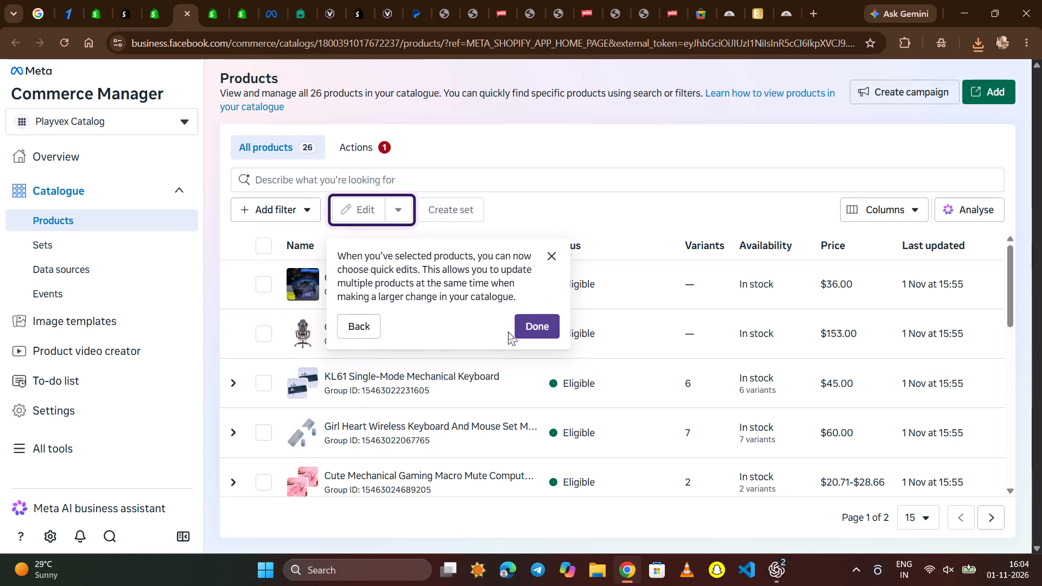
pyautogui.click(524, 326)
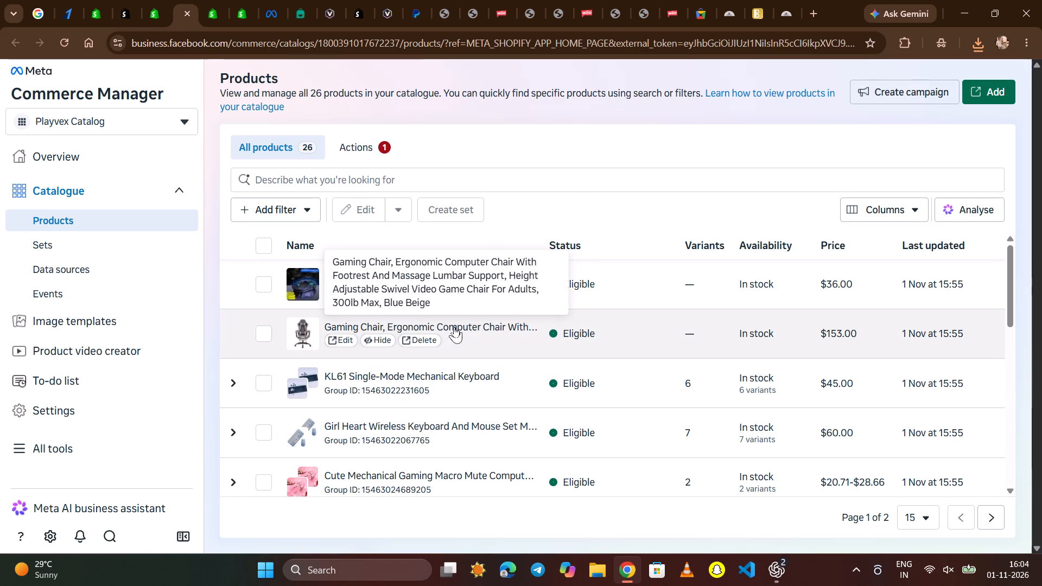
# Select the Type-C Wired Bluetooth handle and the Large Kawaii Girl Gaming Mouse Pad in the Playvex Catalog.
pyautogui.scroll(-3, 395, 413)
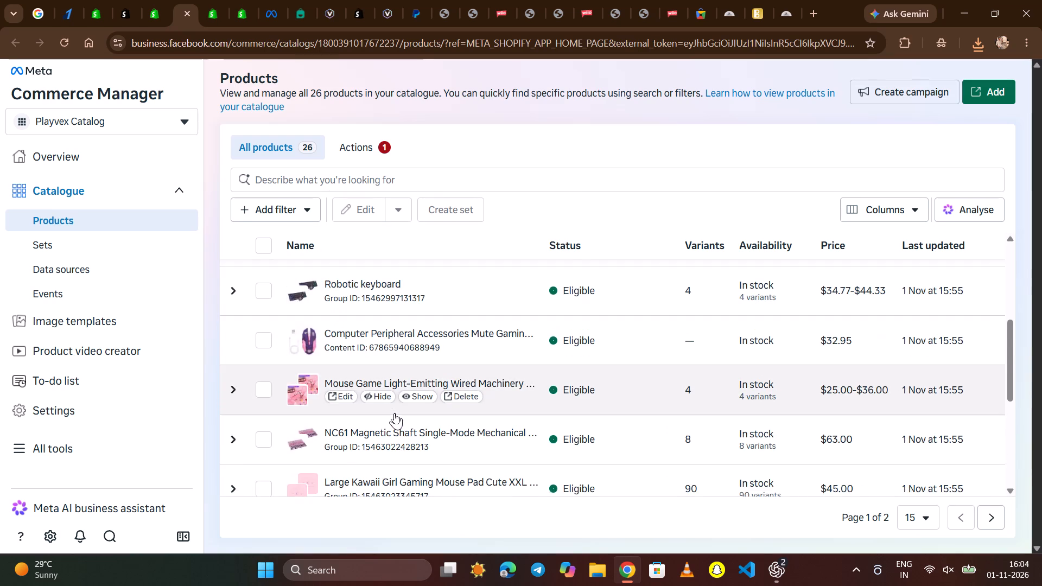
pyautogui.scroll(-2, 395, 413)
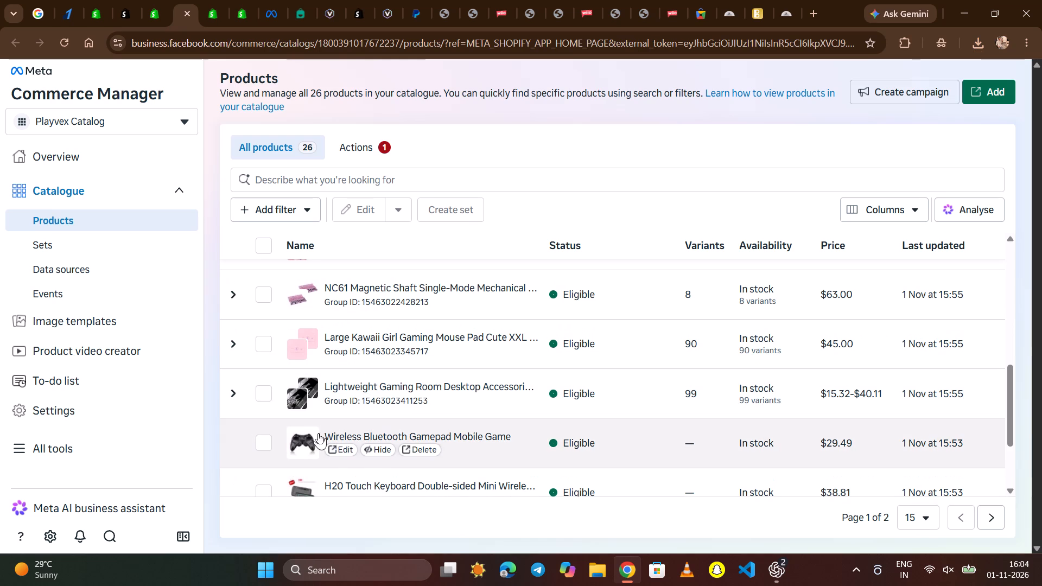
pyautogui.scroll(-4, 267, 387)
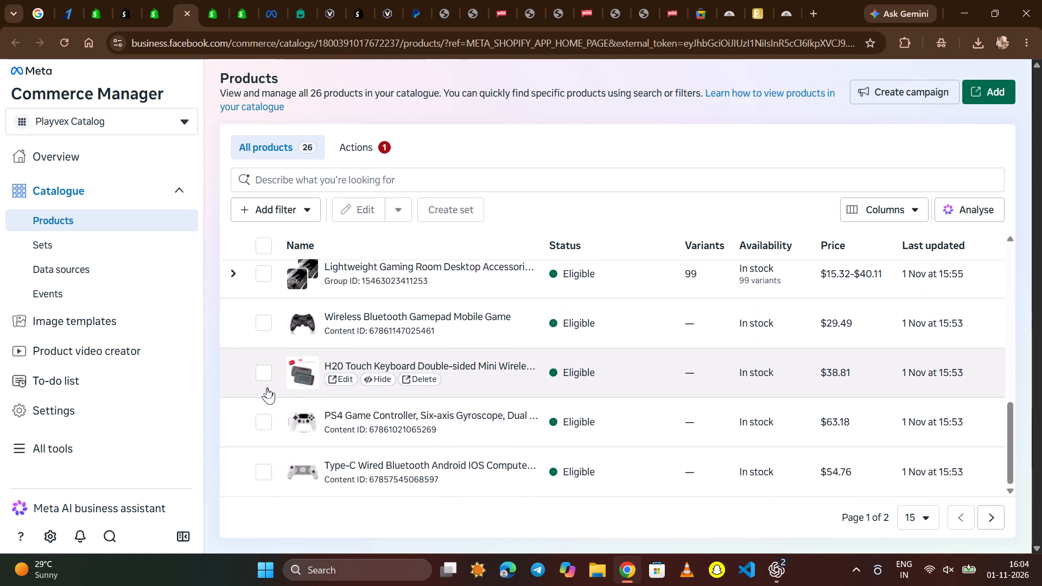
pyautogui.click(253, 469)
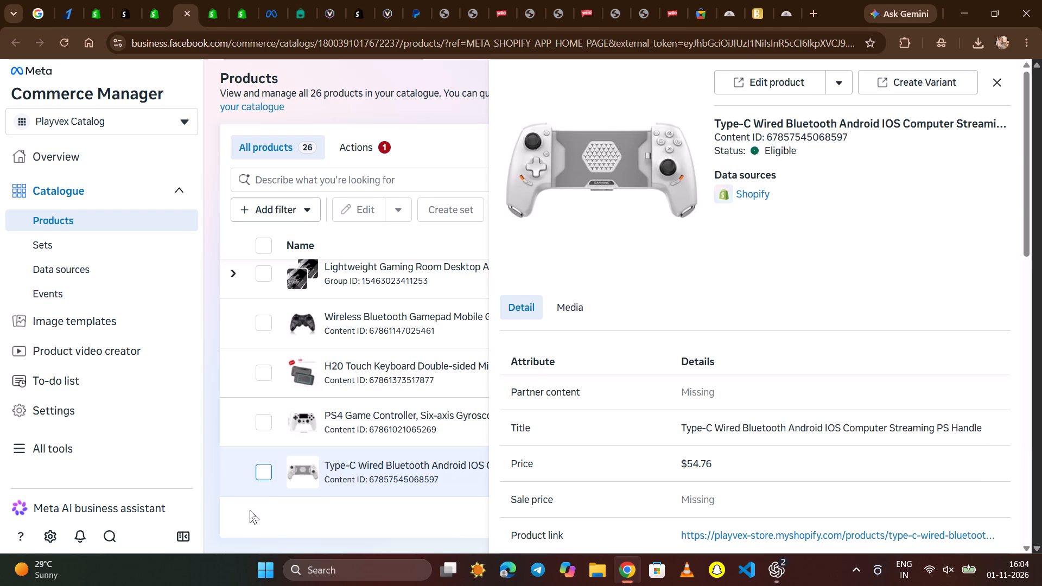
pyautogui.click(264, 470)
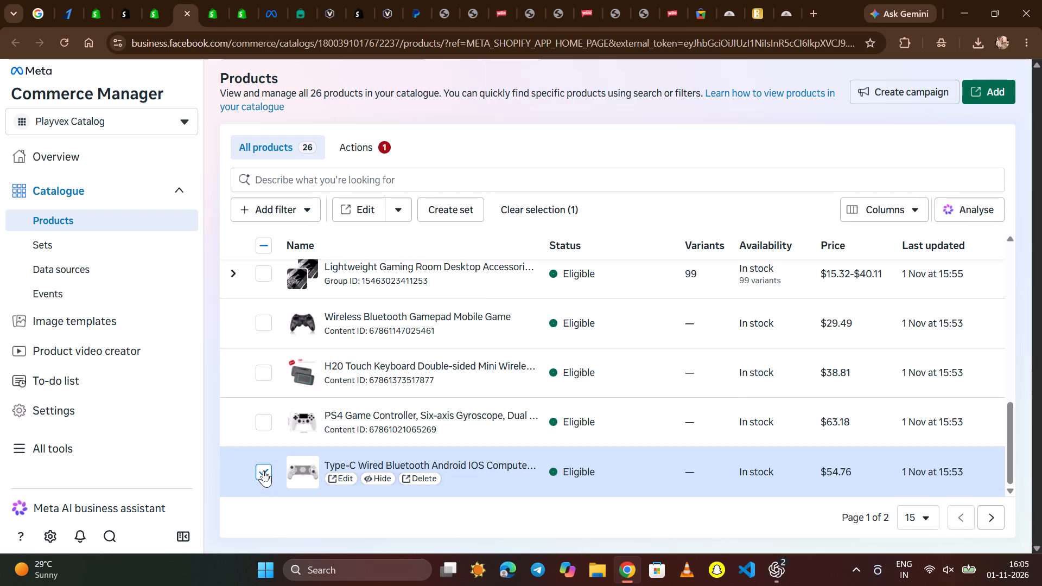
pyautogui.scroll(1, 273, 402)
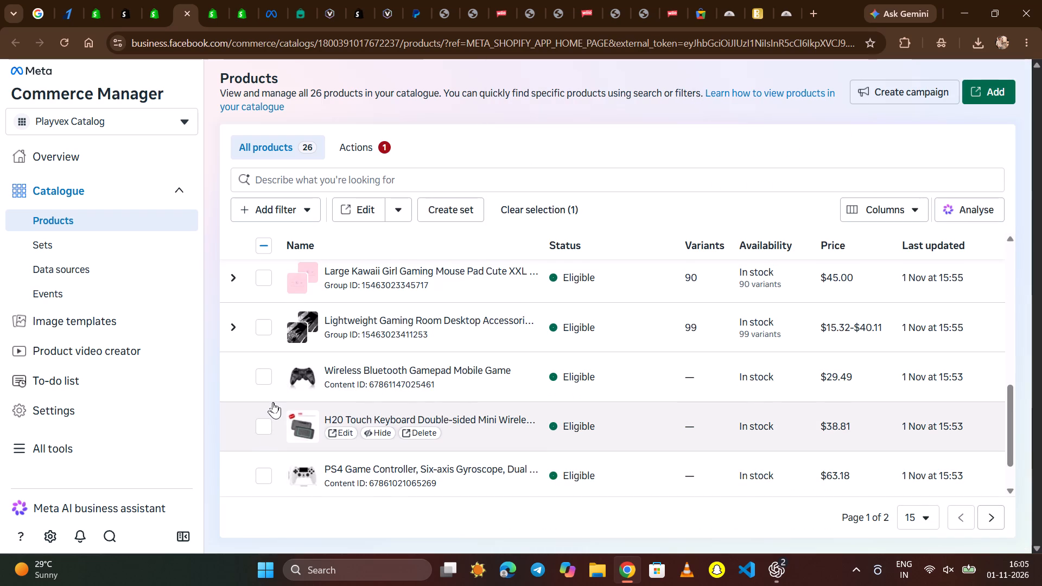
pyautogui.scroll(1, 273, 402)
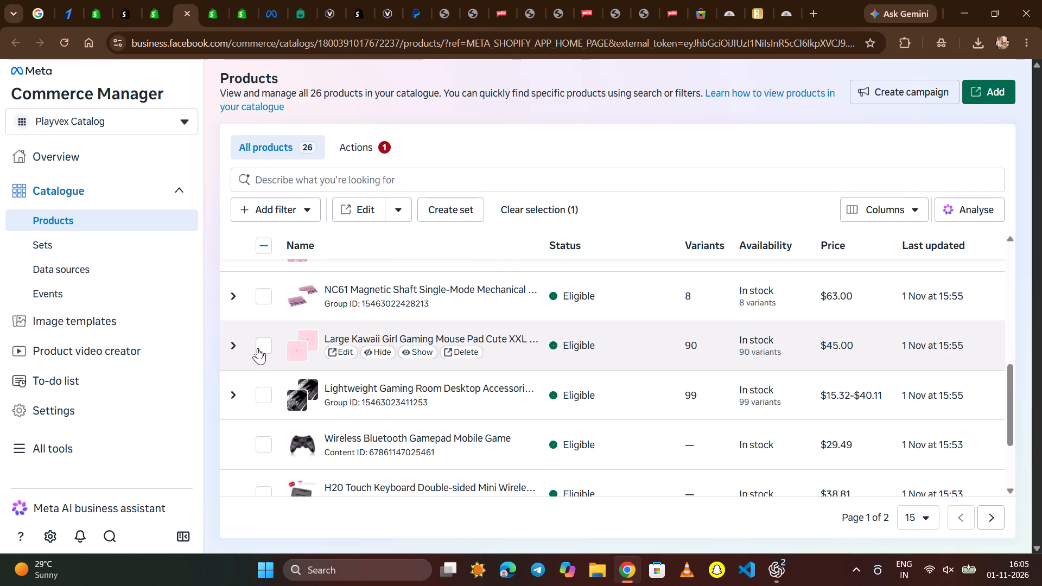
pyautogui.click(257, 348)
# Add the Light-Emitting Mouse Game, Robotic keyboard, Girl Heart keyboard set and Gaming Mouse Luminous to the catalogue selection.
pyautogui.scroll(1, 266, 333)
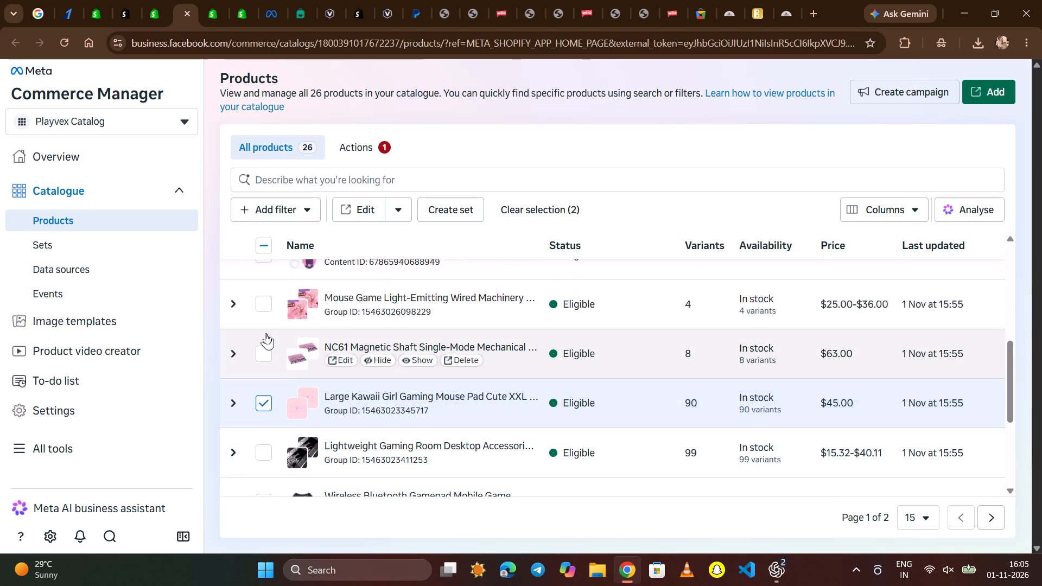
pyautogui.click(265, 319)
pyautogui.scroll(1, 265, 319)
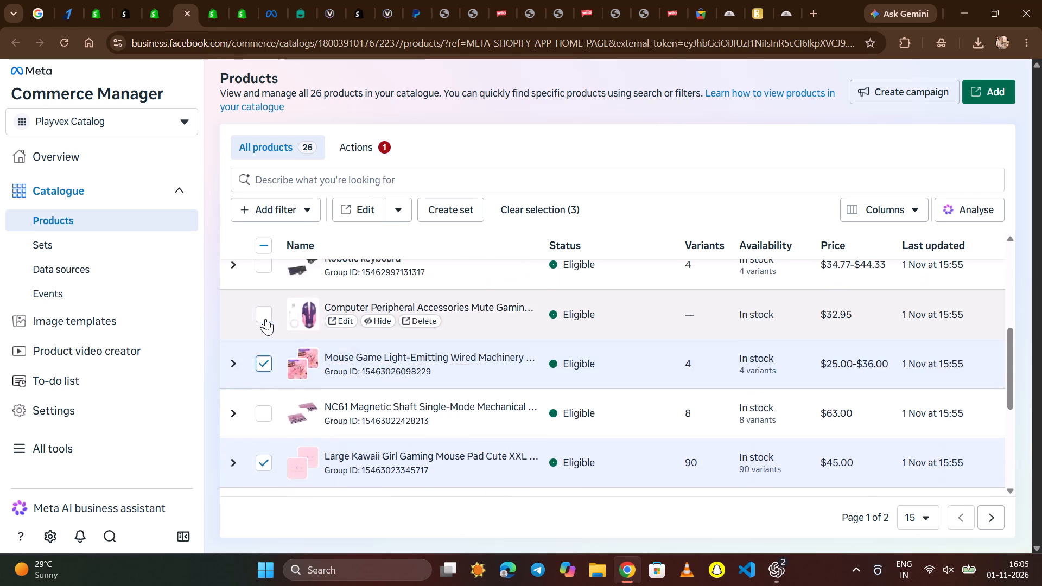
pyautogui.scroll(1, 265, 319)
pyautogui.click(265, 319)
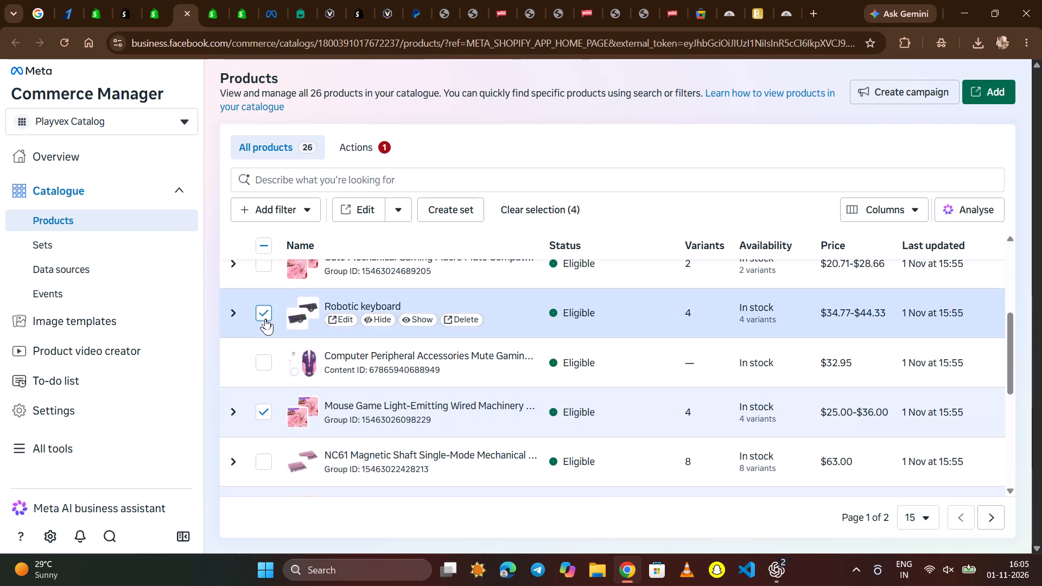
pyautogui.scroll(2, 265, 319)
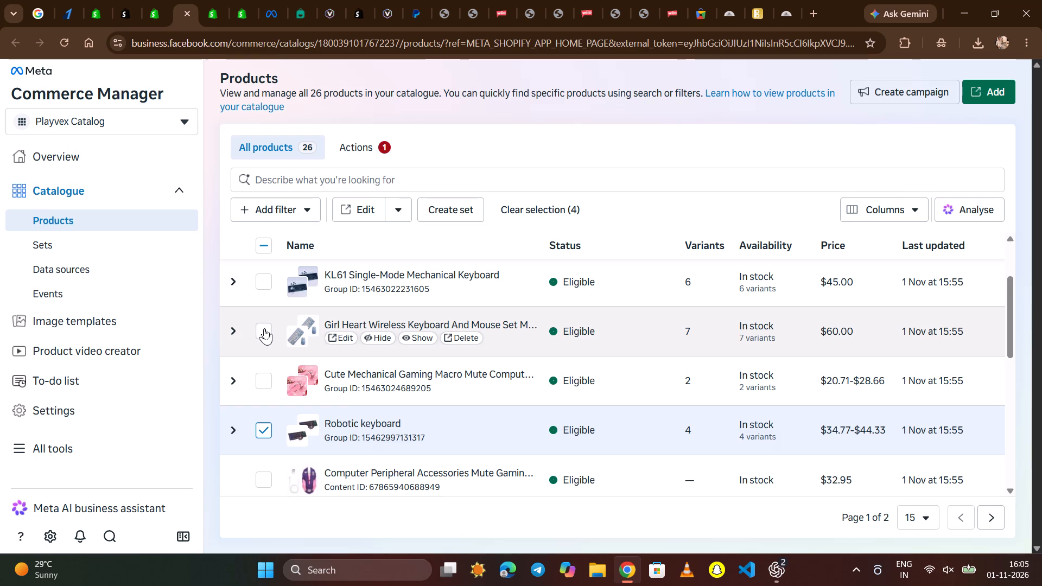
pyautogui.click(264, 329)
pyautogui.scroll(2, 264, 329)
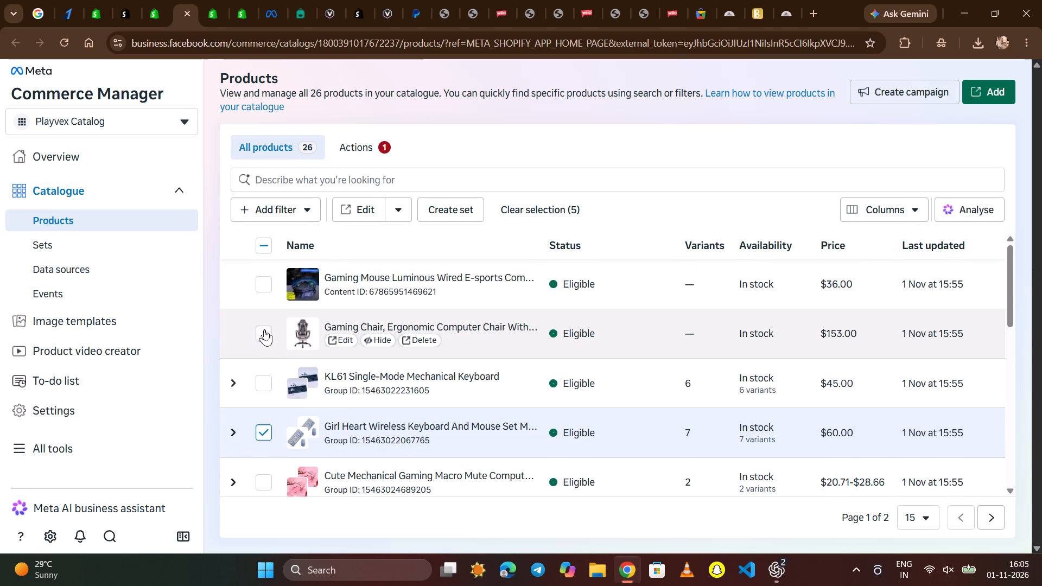
pyautogui.click(262, 281)
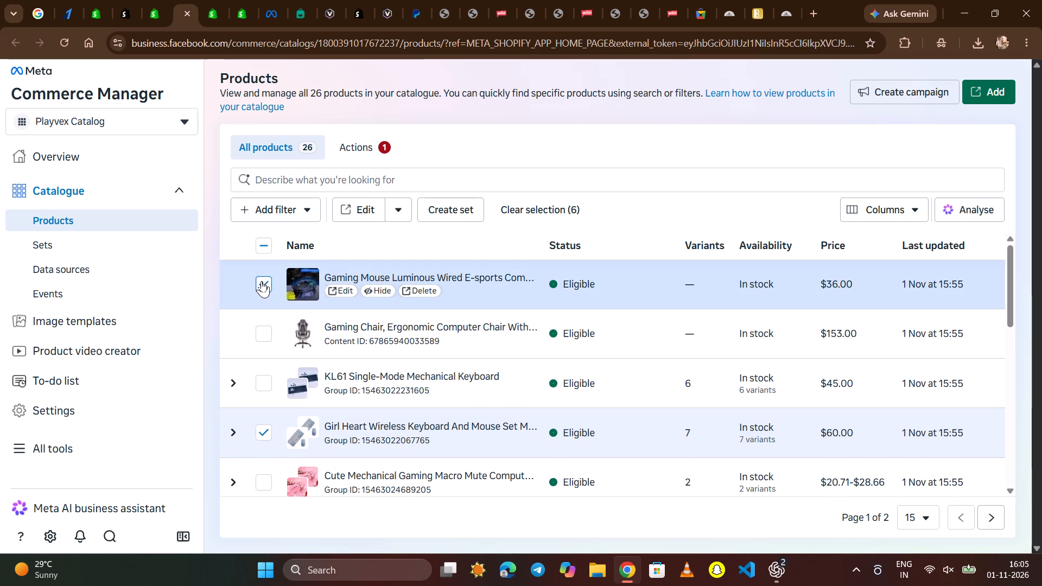
# Add the Handle Storage Box, Wireless Charging RGB Luminous Mouse Pad and Camouflage Silicone Case for PS5 Handle on catalogue page 2 to the selection.
pyautogui.scroll(-10, 367, 321)
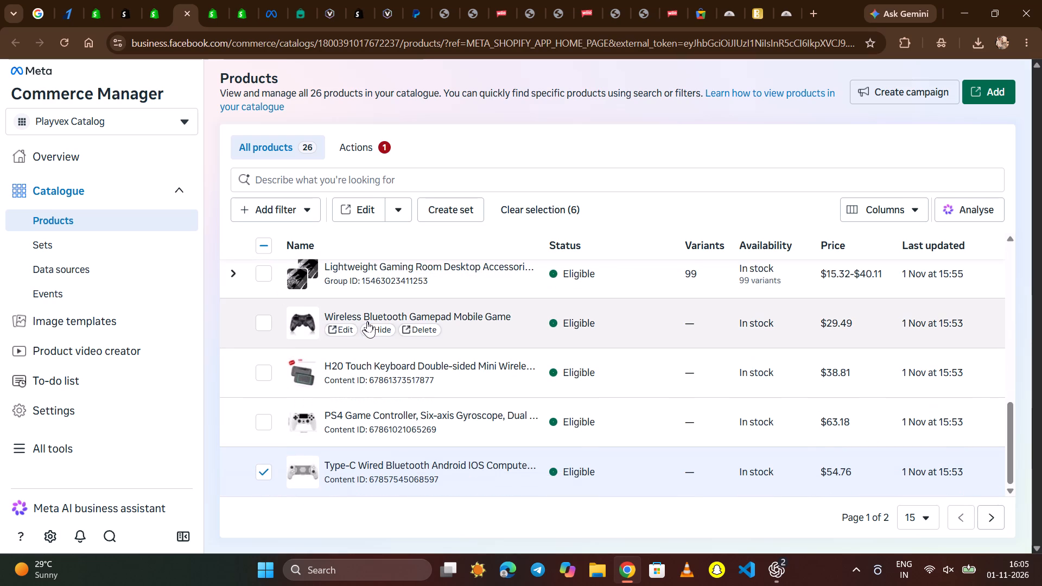
pyautogui.click(1007, 521)
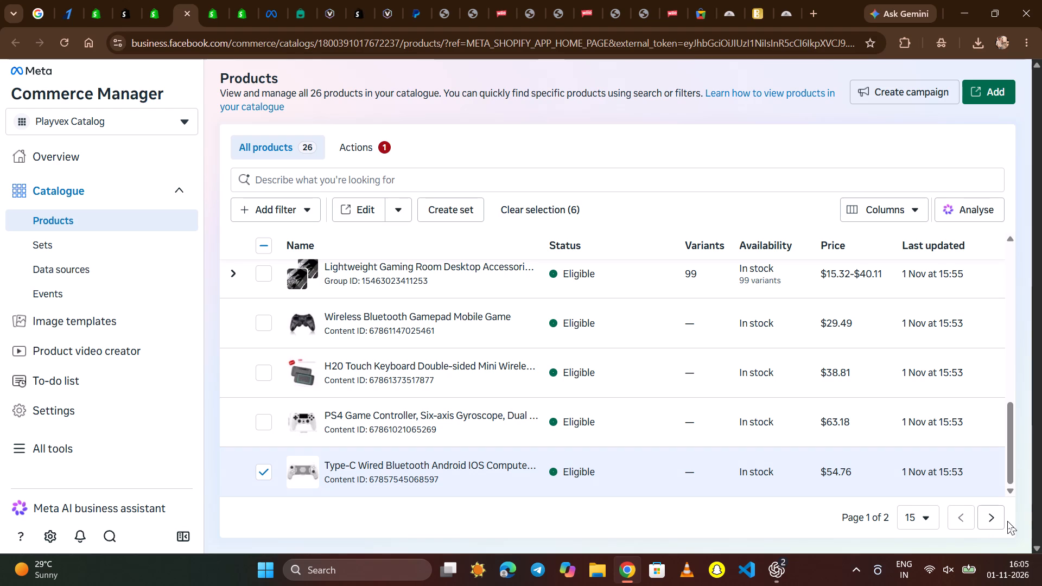
pyautogui.click(993, 518)
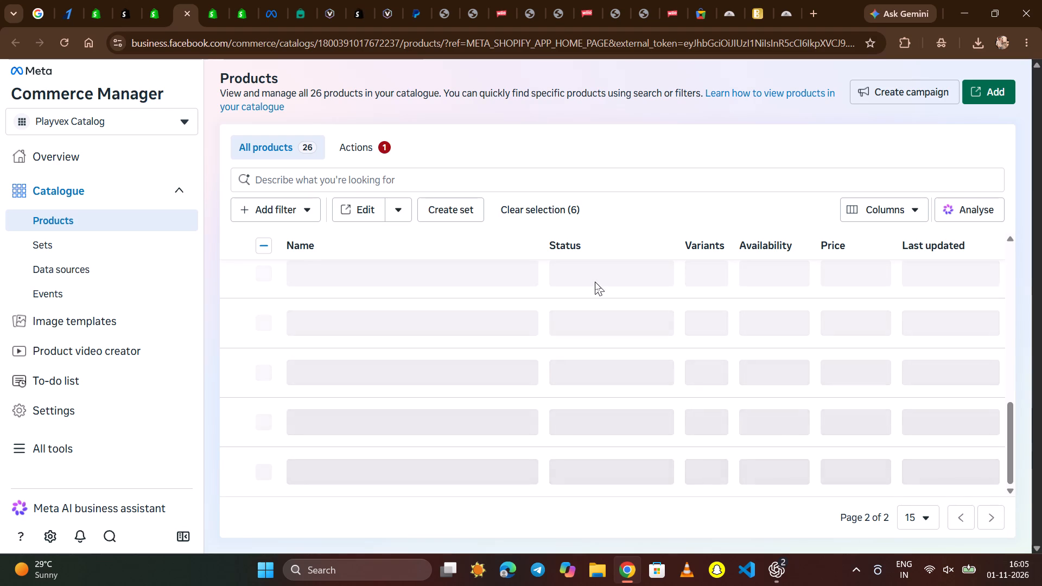
pyautogui.scroll(-1, 383, 335)
pyautogui.scroll(-2, 296, 466)
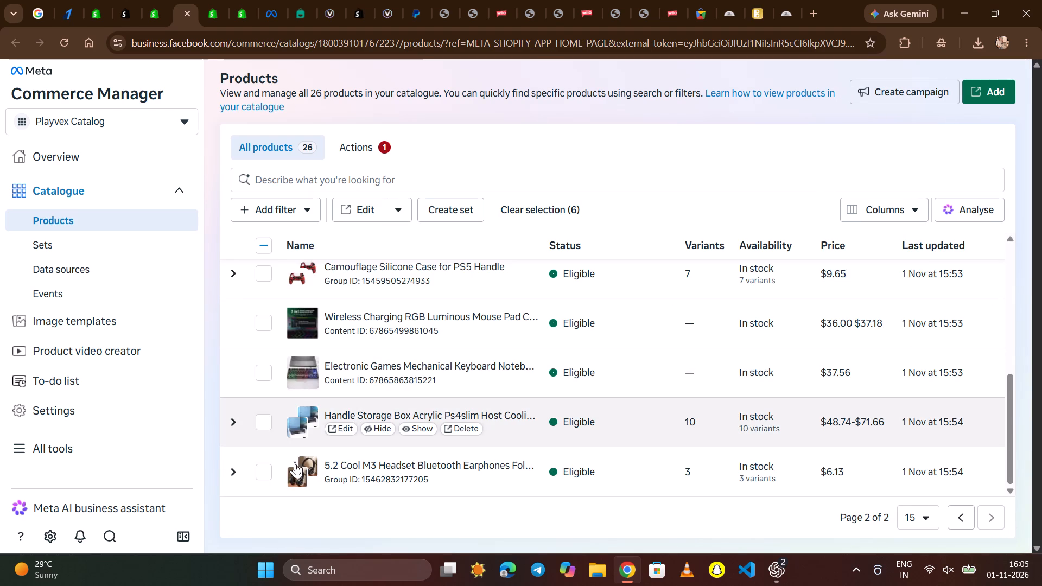
pyautogui.click(265, 424)
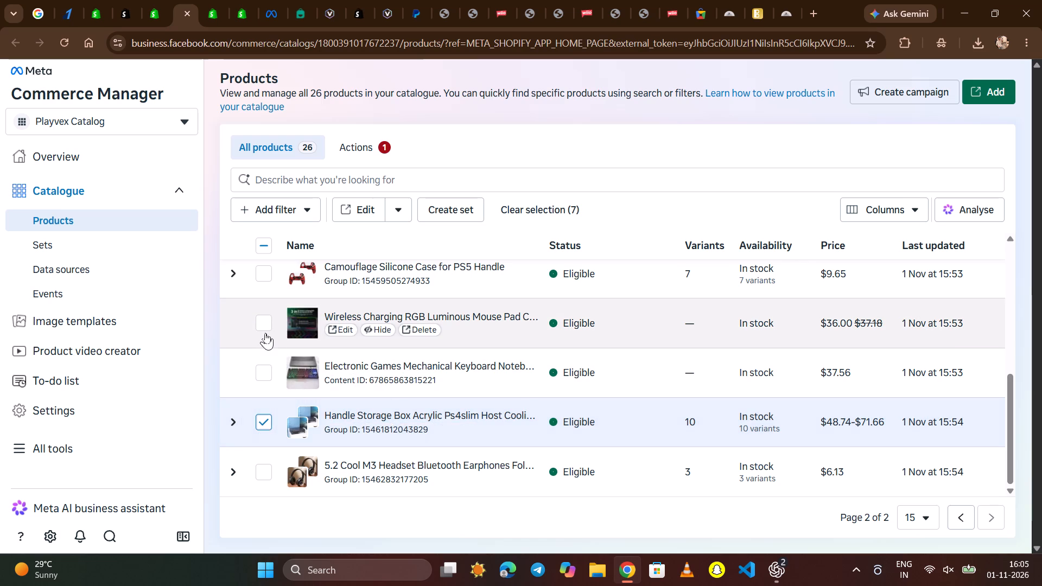
pyautogui.click(264, 318)
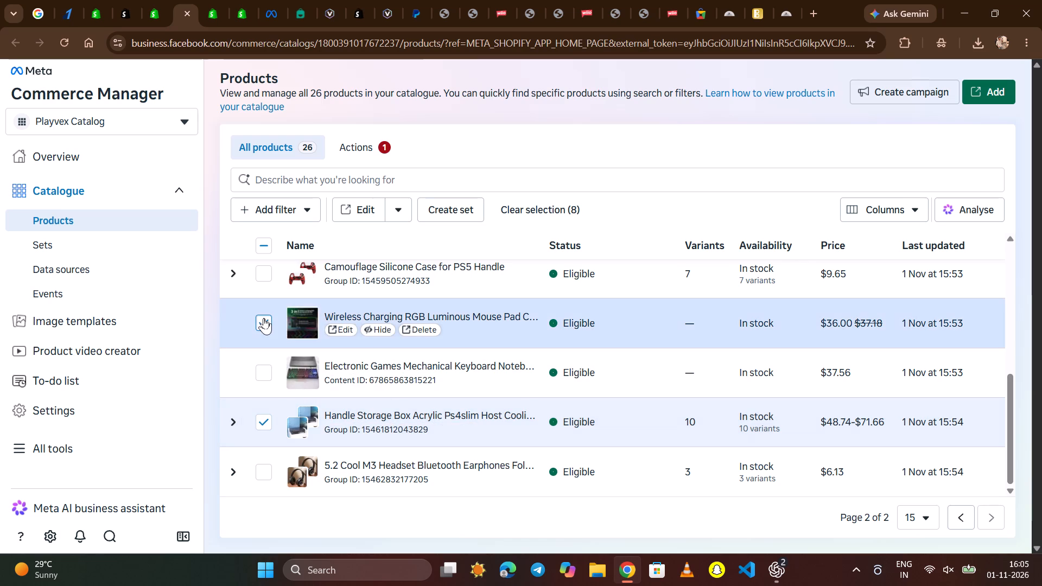
pyautogui.click(269, 276)
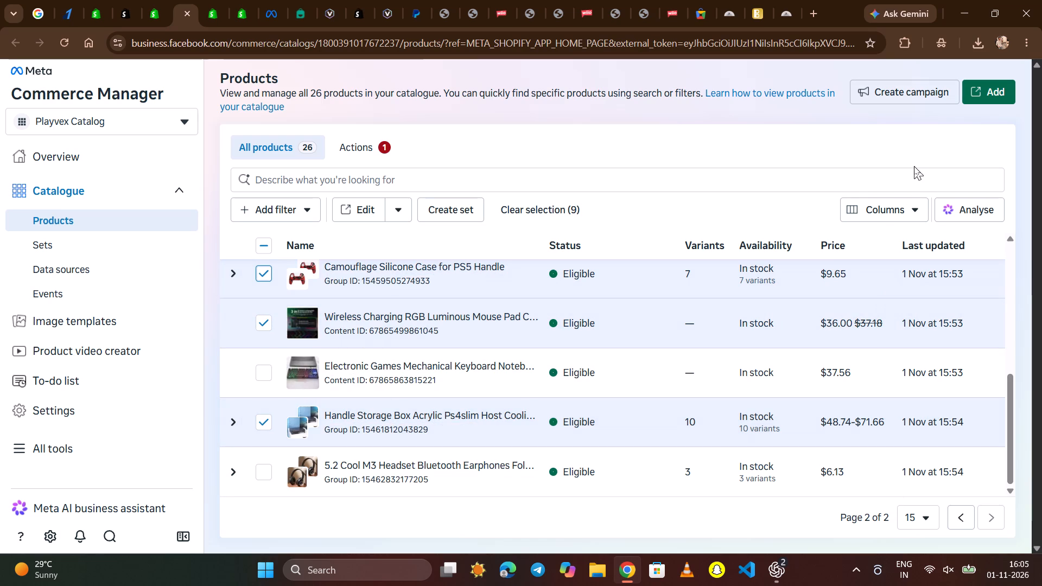
# Start adding a product from the Playvex Catalog, opening the new product page in Shopify.
pyautogui.click(979, 89)
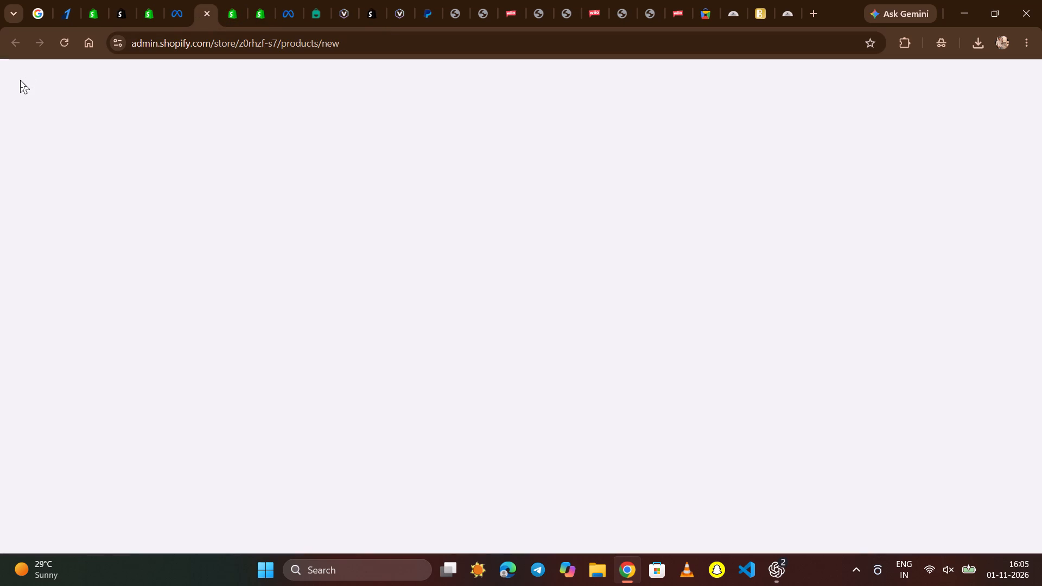
# Create a product set named collection from the nine selected products in the Playvex Catalog.
pyautogui.click(177, 0)
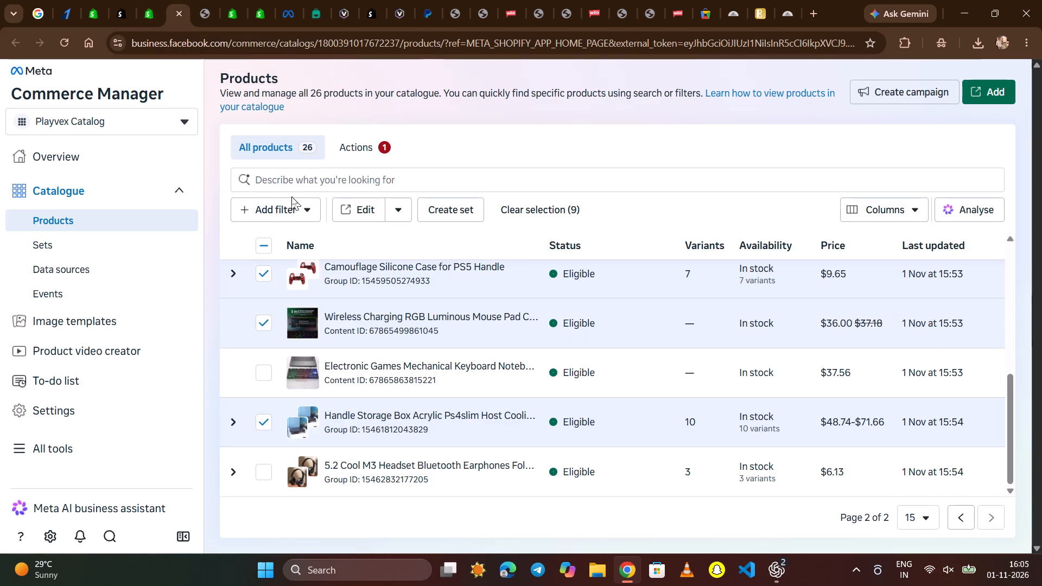
pyautogui.scroll(7, 358, 346)
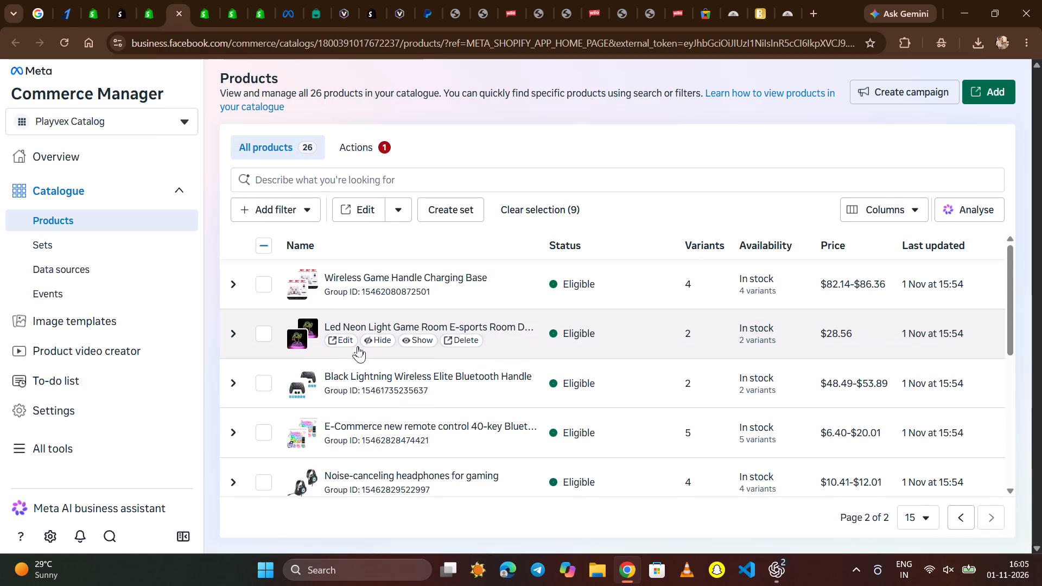
pyautogui.click(448, 221)
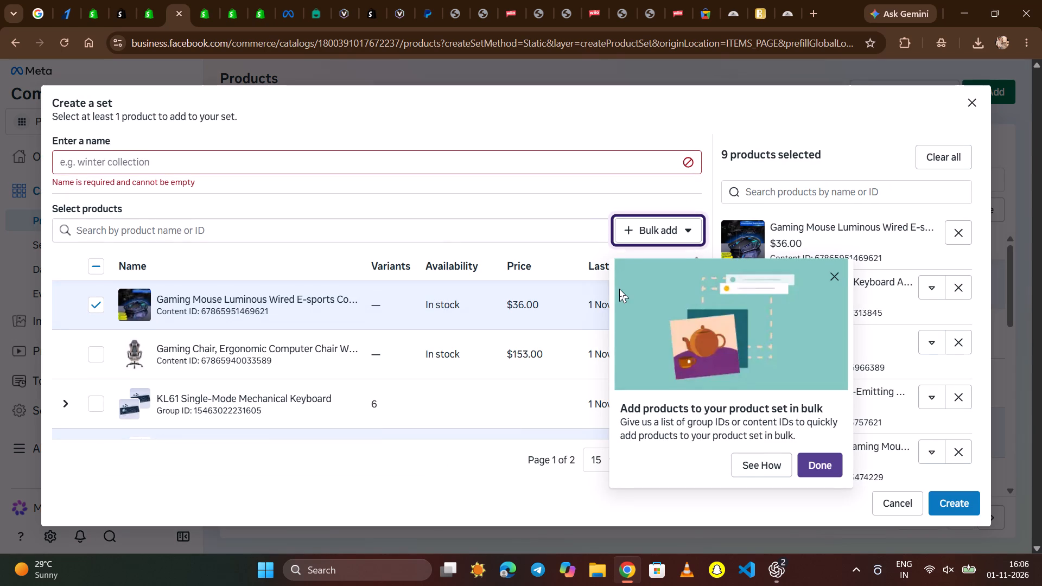
pyautogui.click(811, 462)
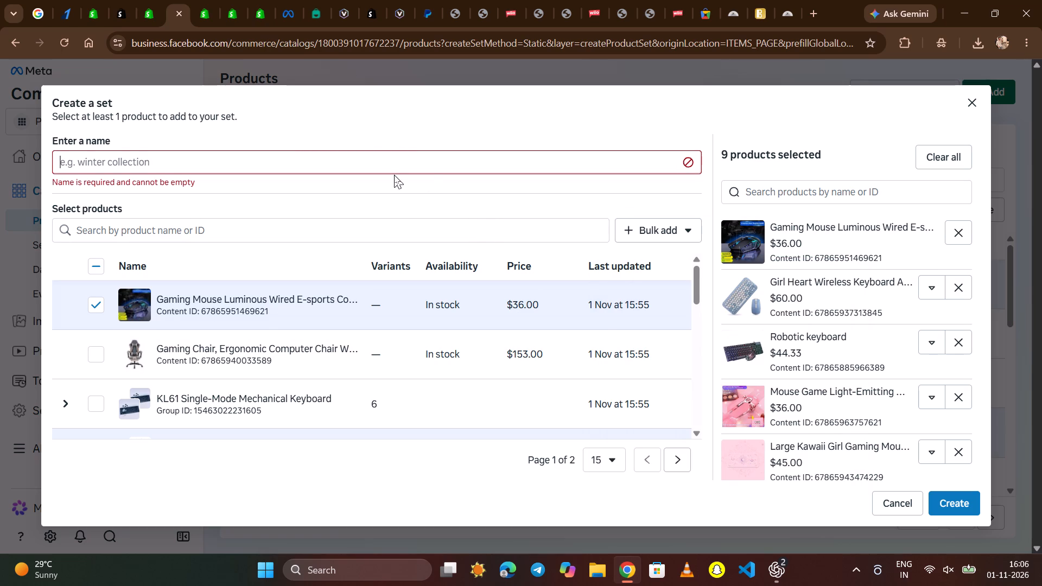
pyautogui.write('co')
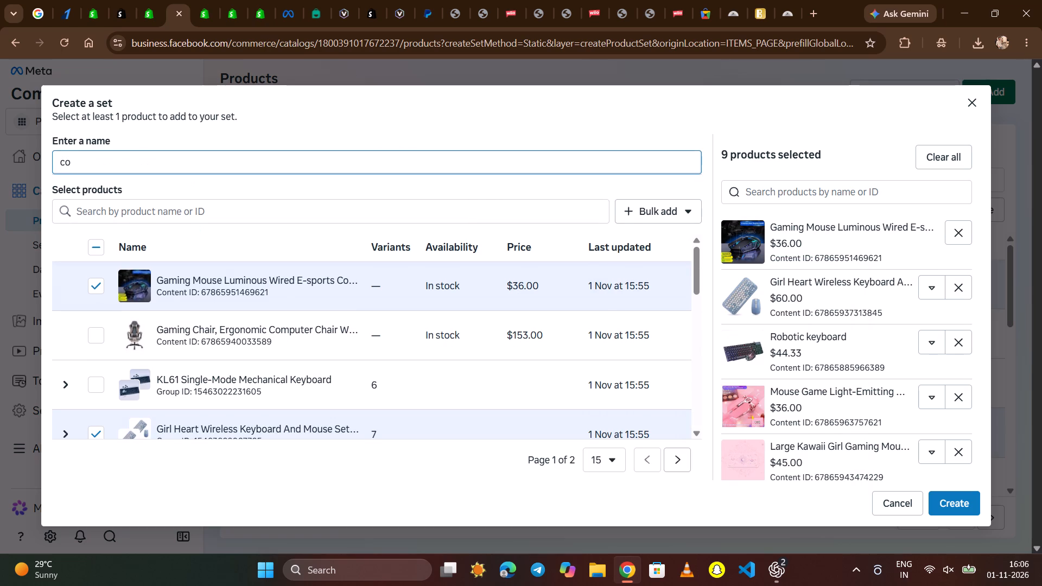
pyautogui.write('llection')
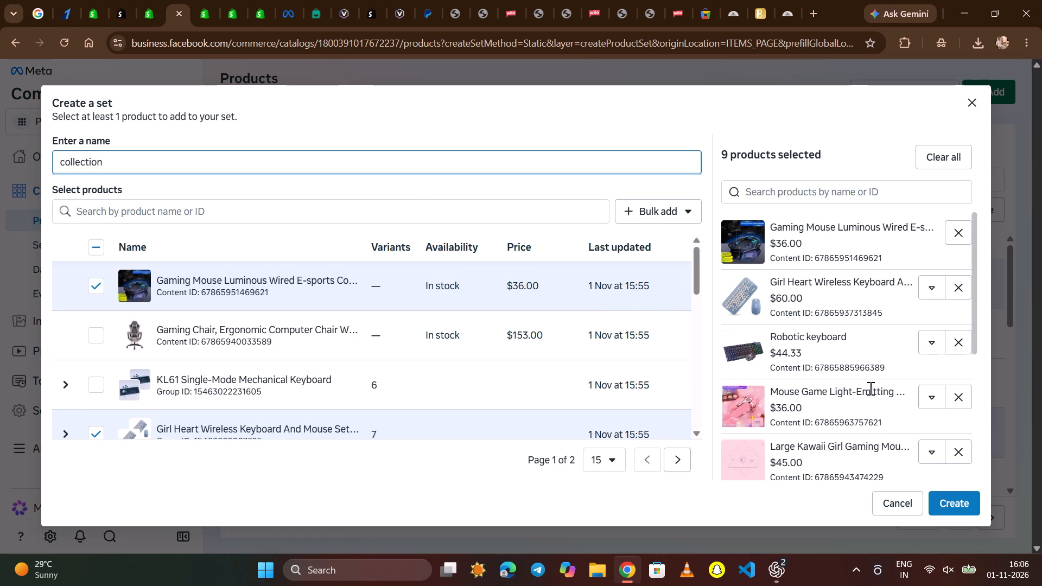
pyautogui.scroll(-8, 867, 387)
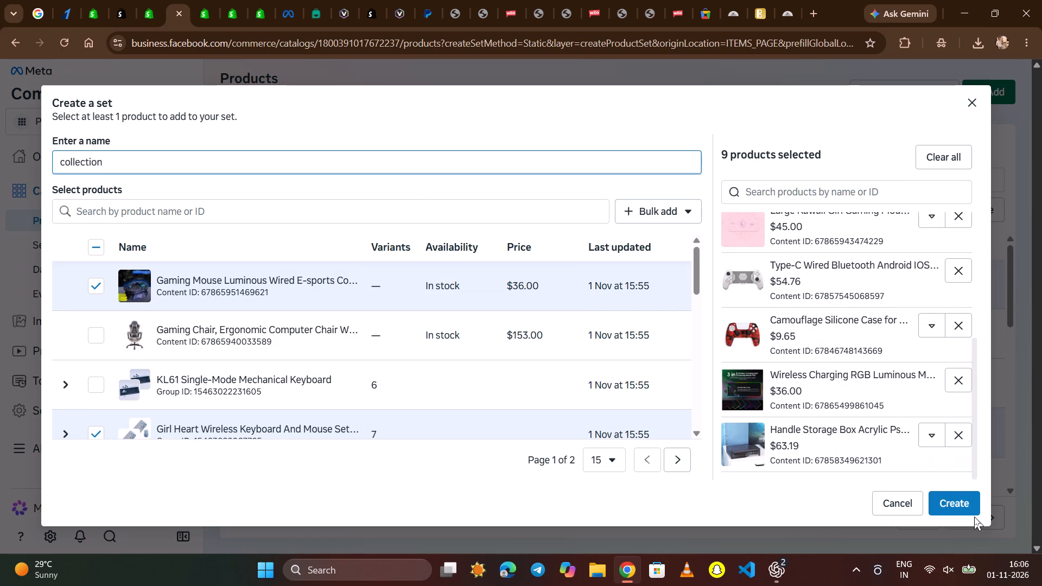
pyautogui.click(956, 504)
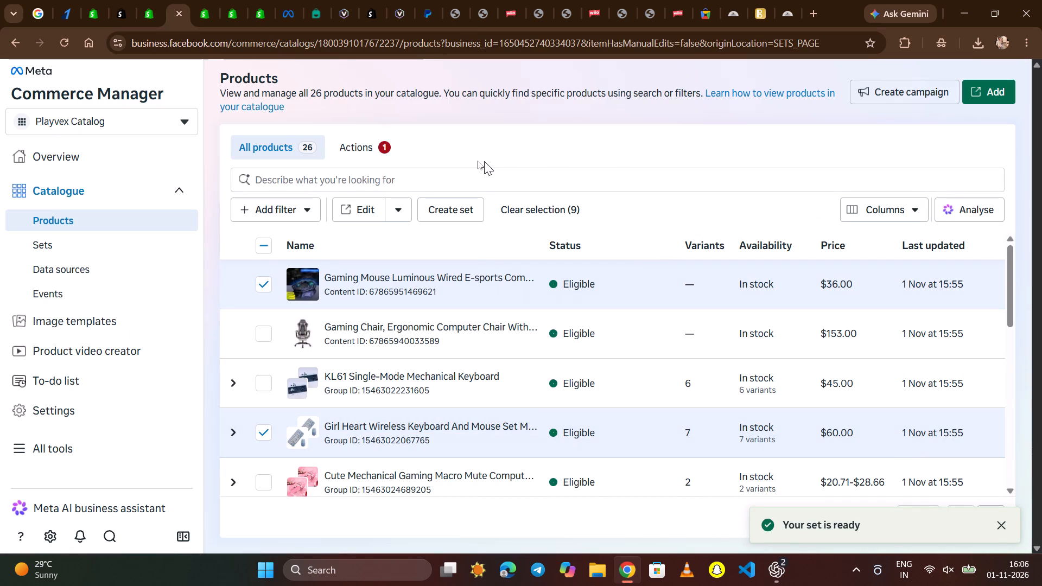
# Examine the catalogue's outstanding action on ad event matching and the match rate details for Playvex's pixel.
pyautogui.click(377, 150)
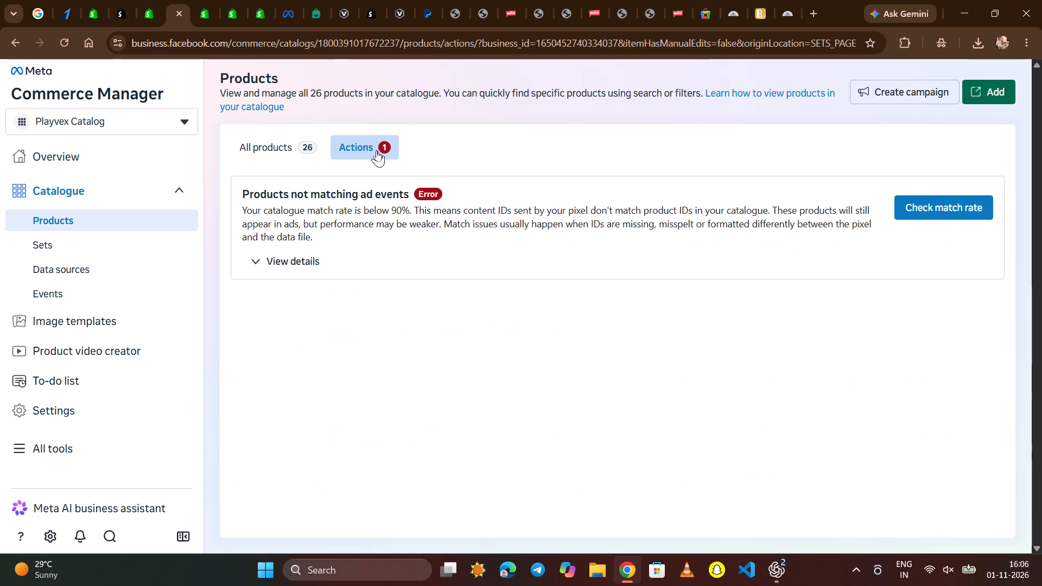
pyautogui.click(950, 202)
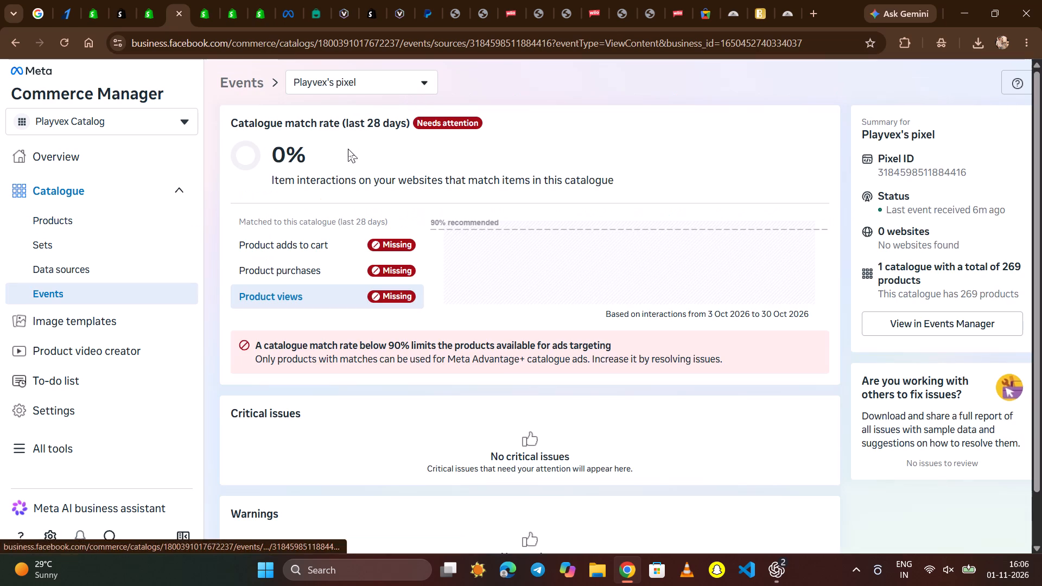
pyautogui.click(386, 238)
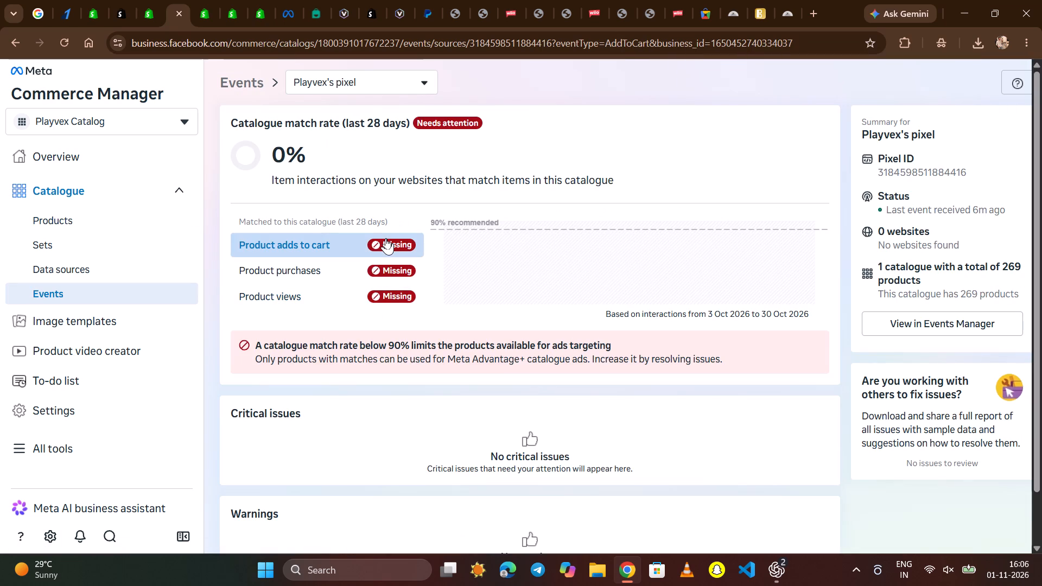
pyautogui.click(362, 286)
pyautogui.scroll(-2, 277, 146)
pyautogui.scroll(2, 293, 281)
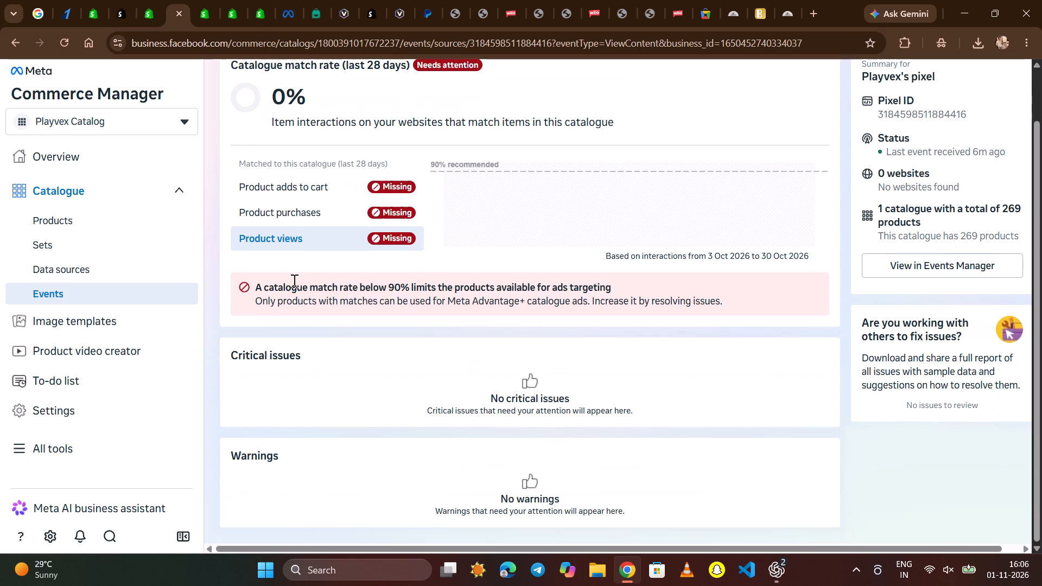
pyautogui.scroll(4, 293, 281)
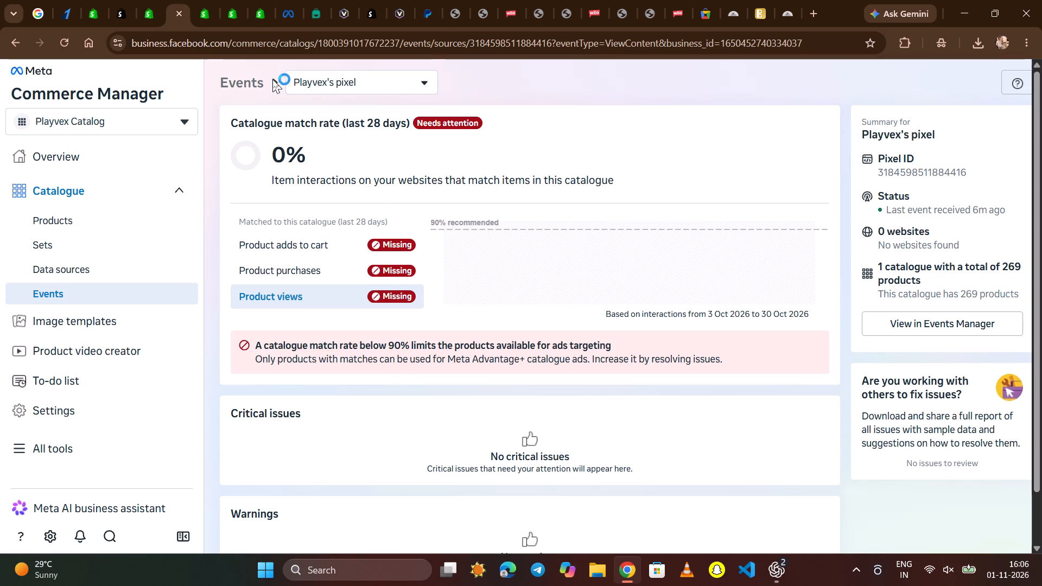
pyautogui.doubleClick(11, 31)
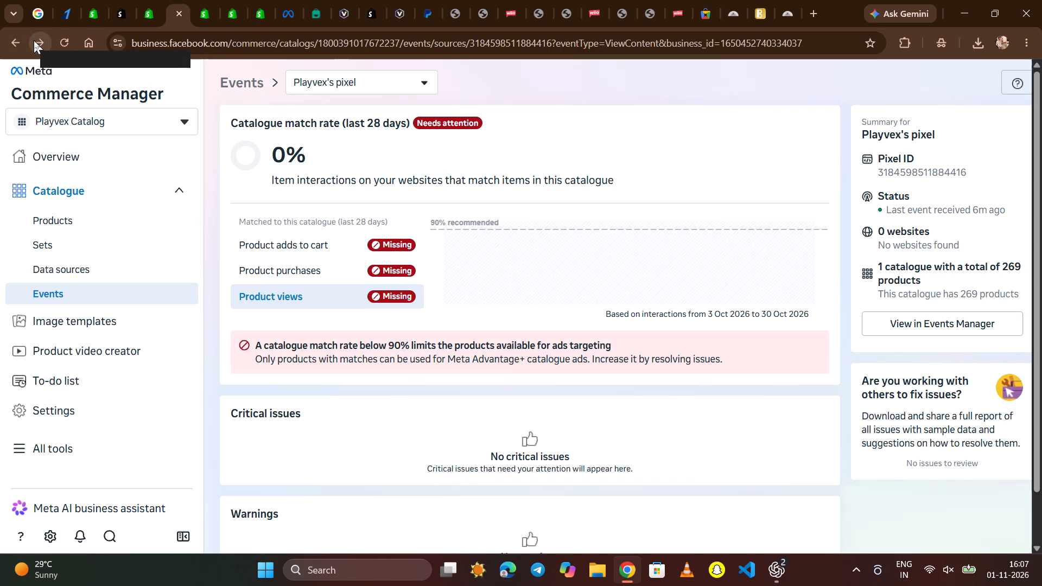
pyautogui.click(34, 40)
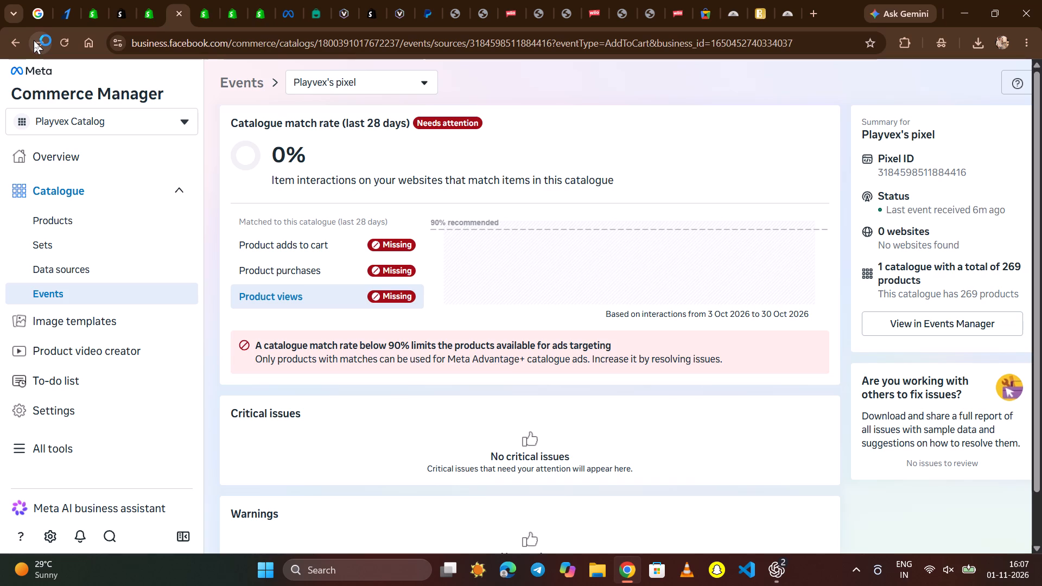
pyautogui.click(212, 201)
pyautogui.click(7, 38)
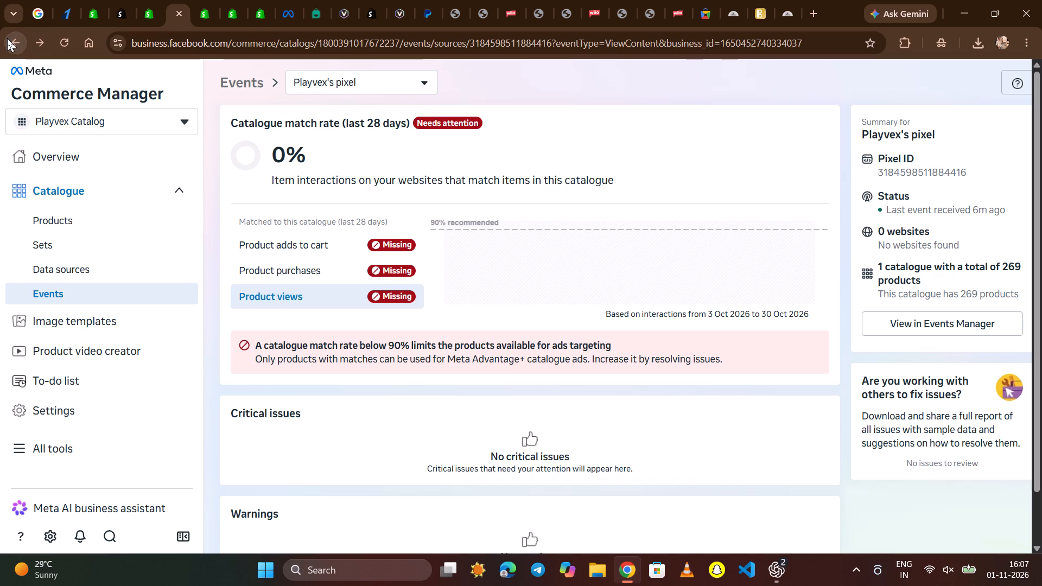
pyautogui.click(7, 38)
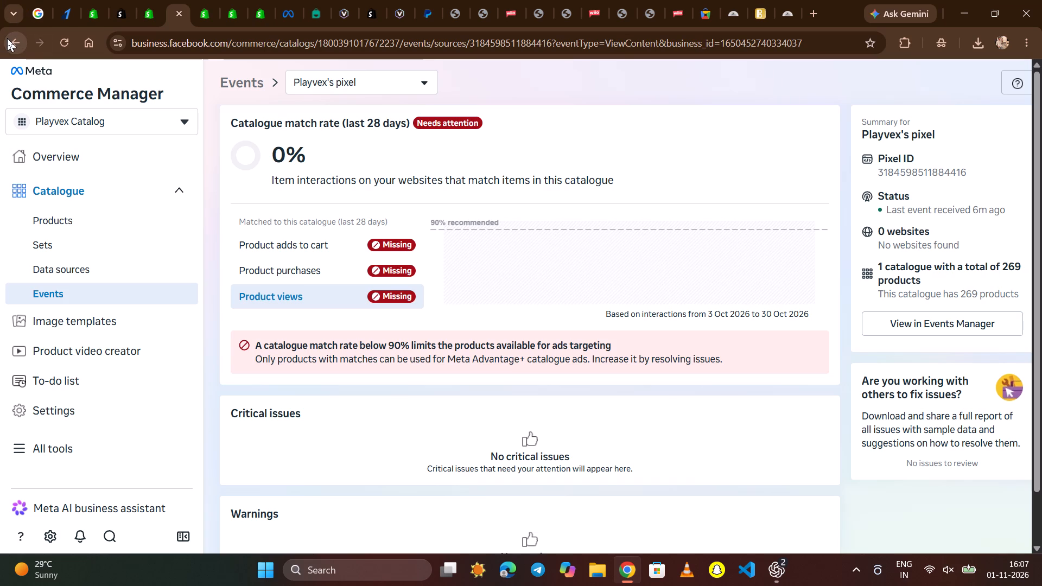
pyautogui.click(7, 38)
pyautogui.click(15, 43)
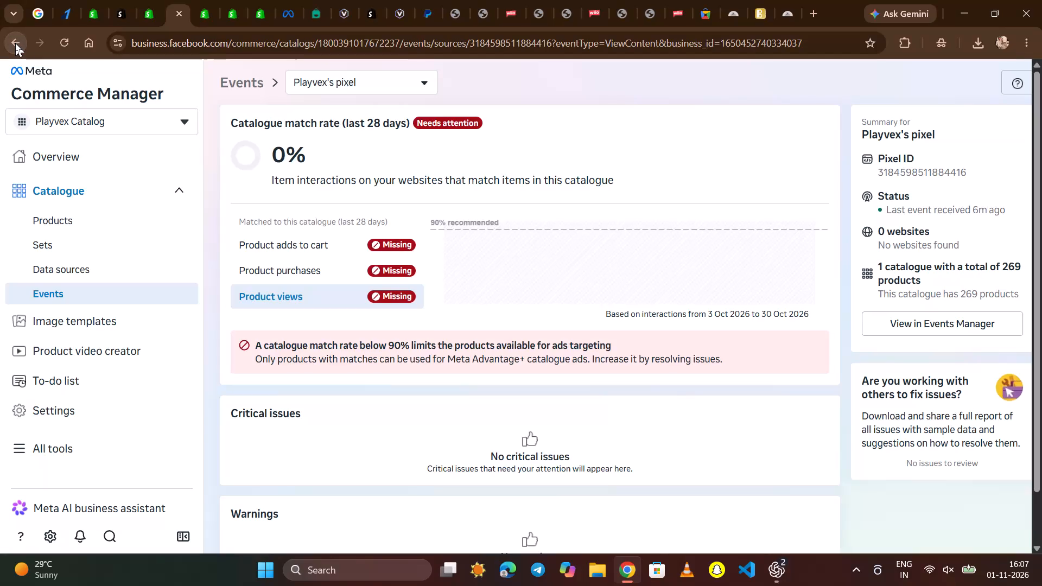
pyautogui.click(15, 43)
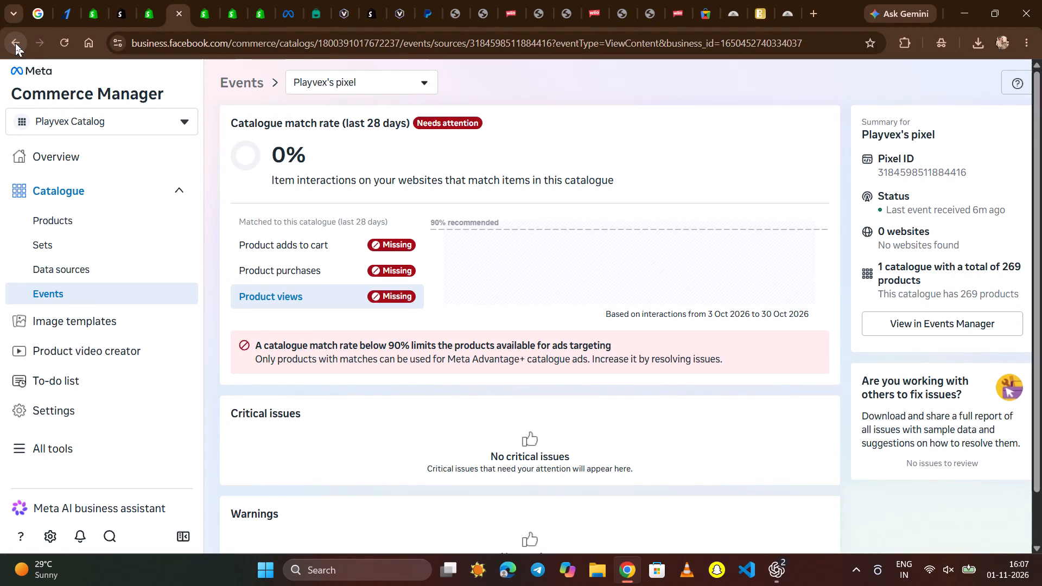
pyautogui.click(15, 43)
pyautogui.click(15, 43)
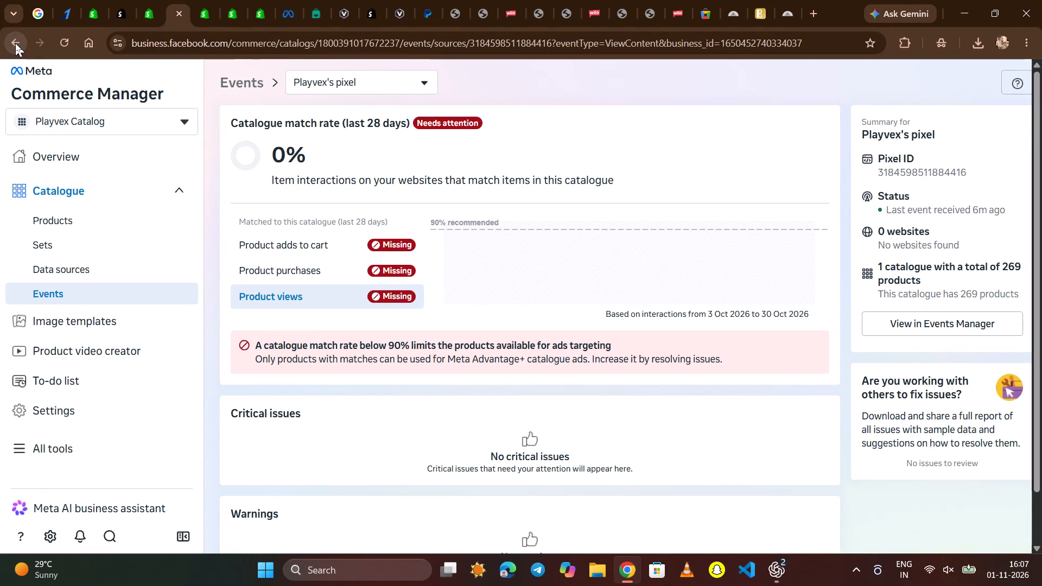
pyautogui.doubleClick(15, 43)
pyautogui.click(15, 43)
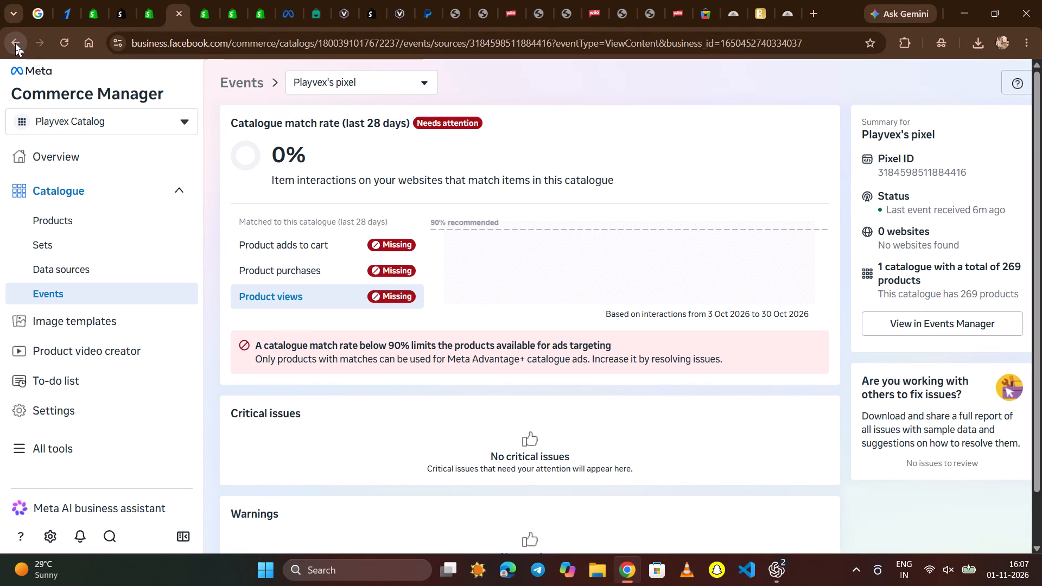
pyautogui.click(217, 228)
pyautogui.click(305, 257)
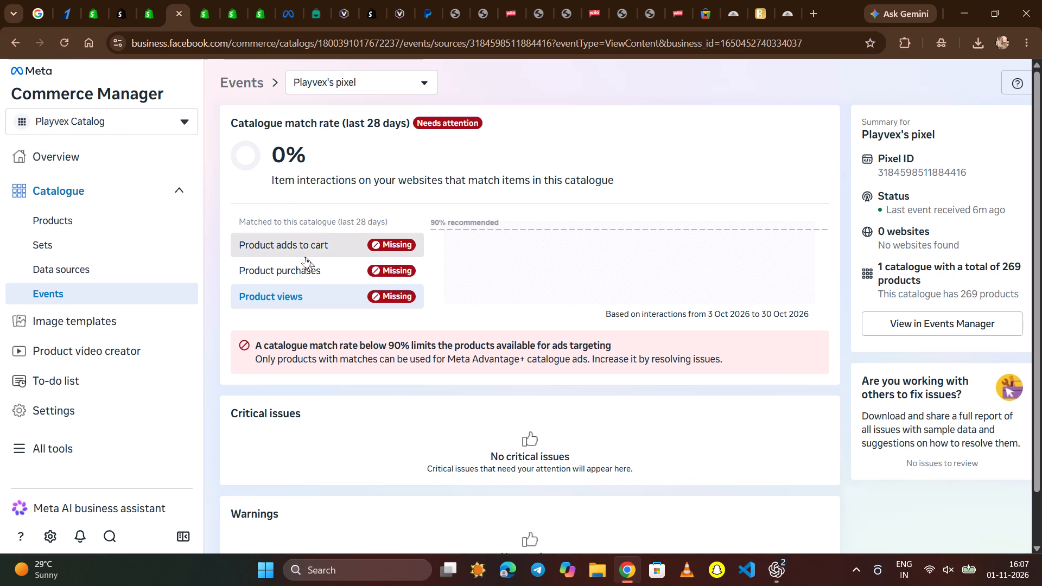
# Look at the catalogue's data sources and return to the list of all products.
pyautogui.click(69, 275)
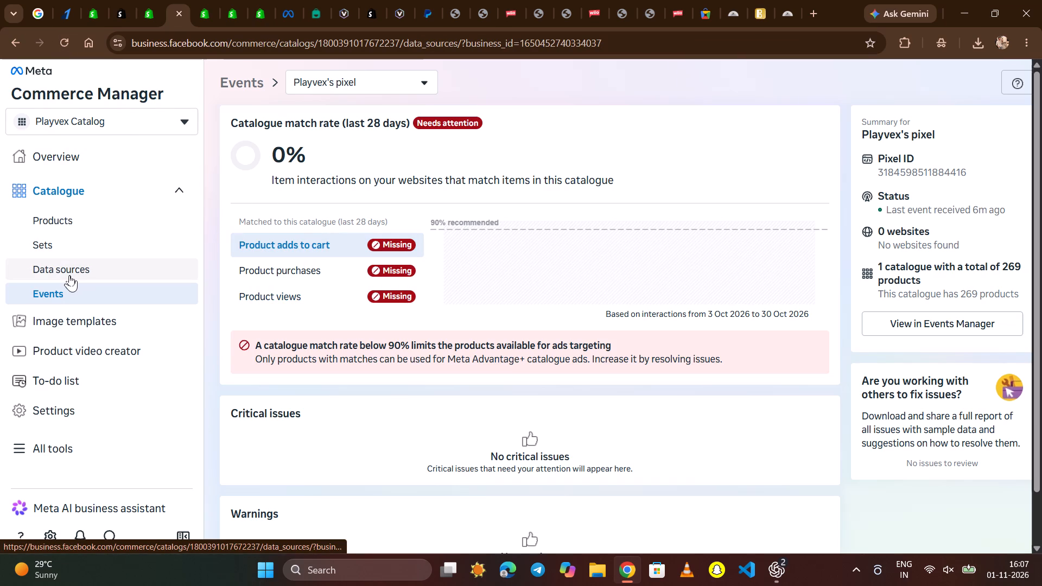
pyautogui.click(65, 249)
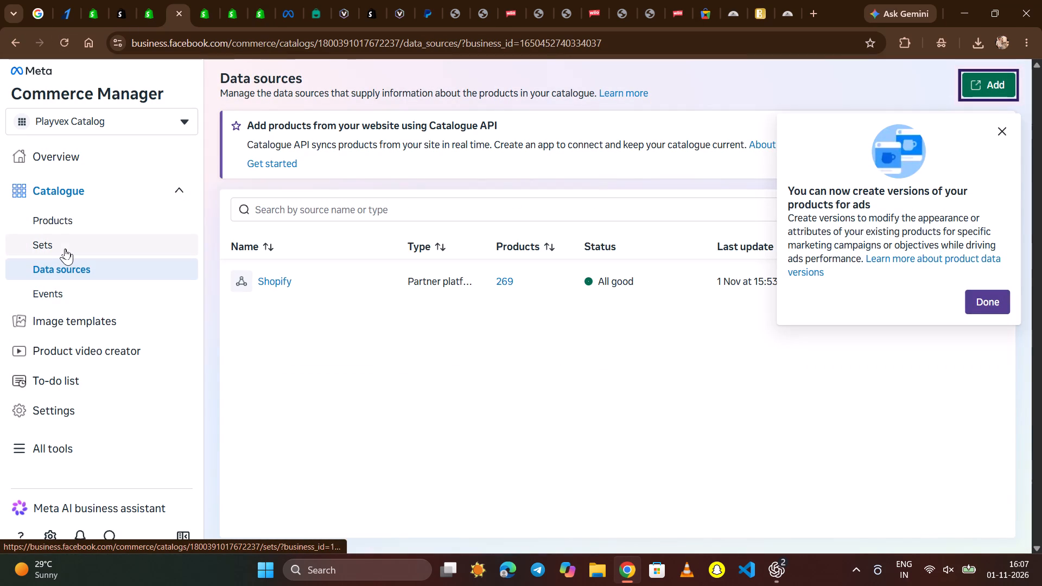
pyautogui.click(78, 224)
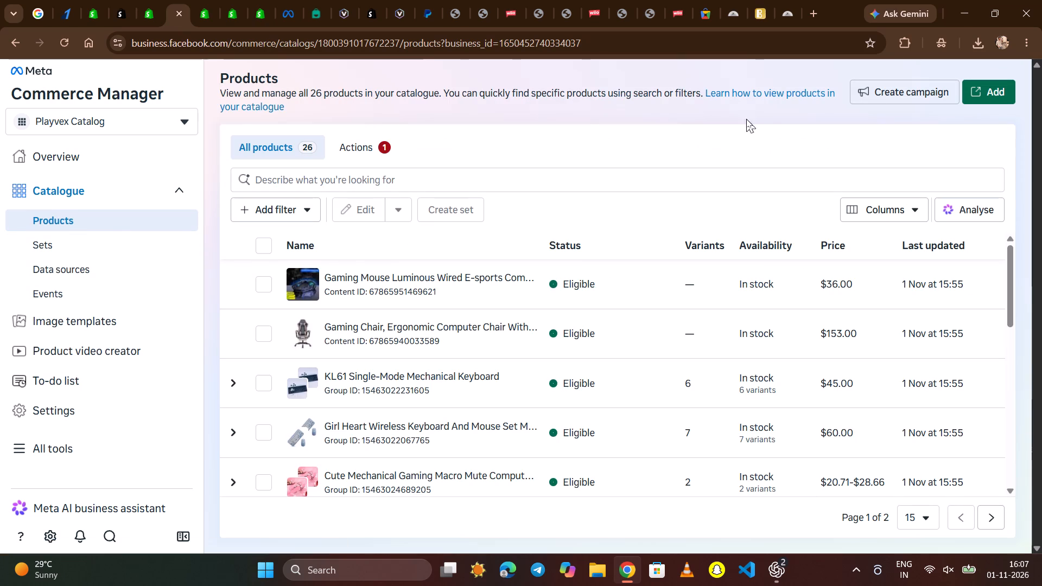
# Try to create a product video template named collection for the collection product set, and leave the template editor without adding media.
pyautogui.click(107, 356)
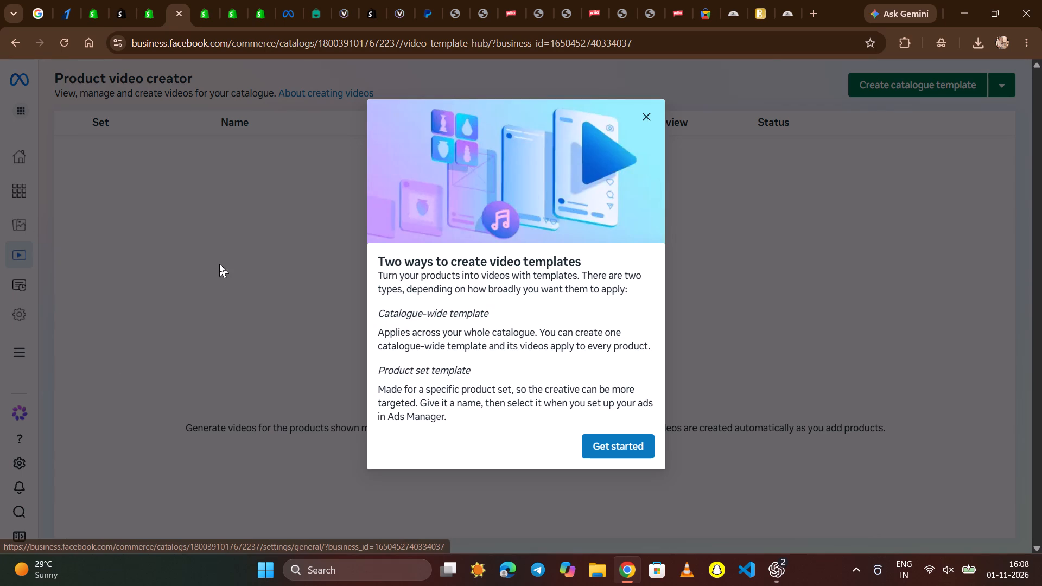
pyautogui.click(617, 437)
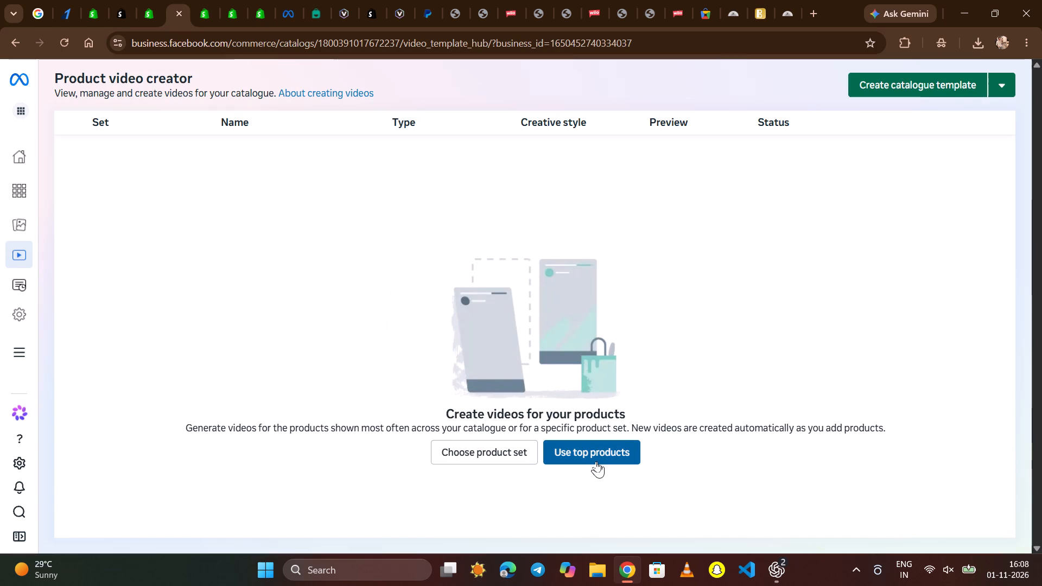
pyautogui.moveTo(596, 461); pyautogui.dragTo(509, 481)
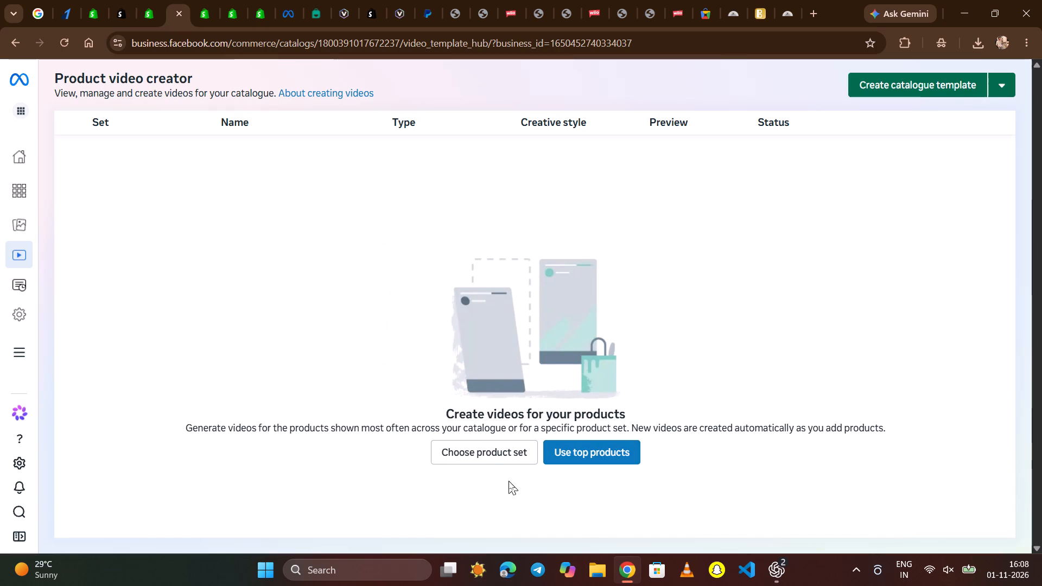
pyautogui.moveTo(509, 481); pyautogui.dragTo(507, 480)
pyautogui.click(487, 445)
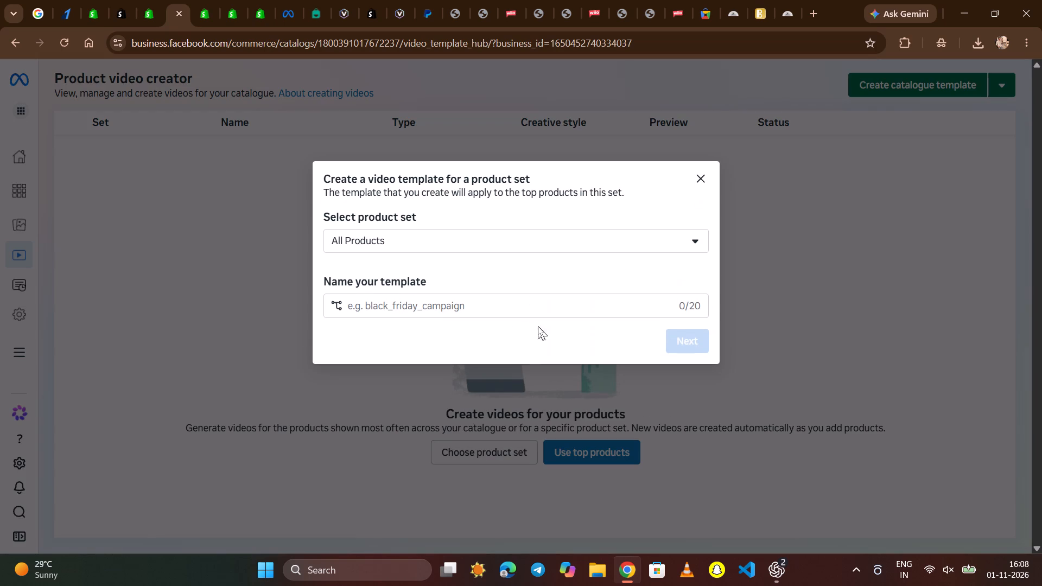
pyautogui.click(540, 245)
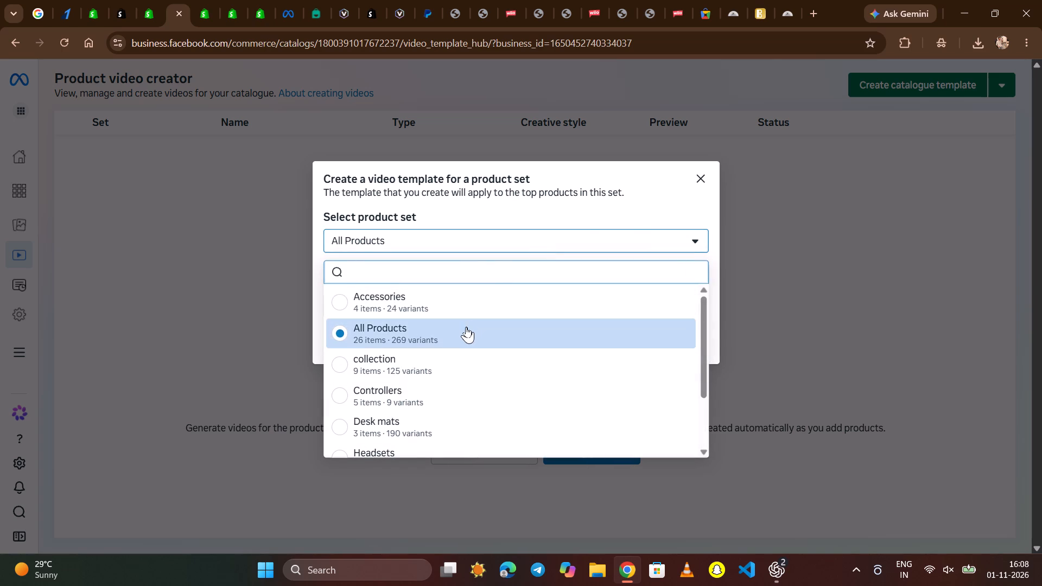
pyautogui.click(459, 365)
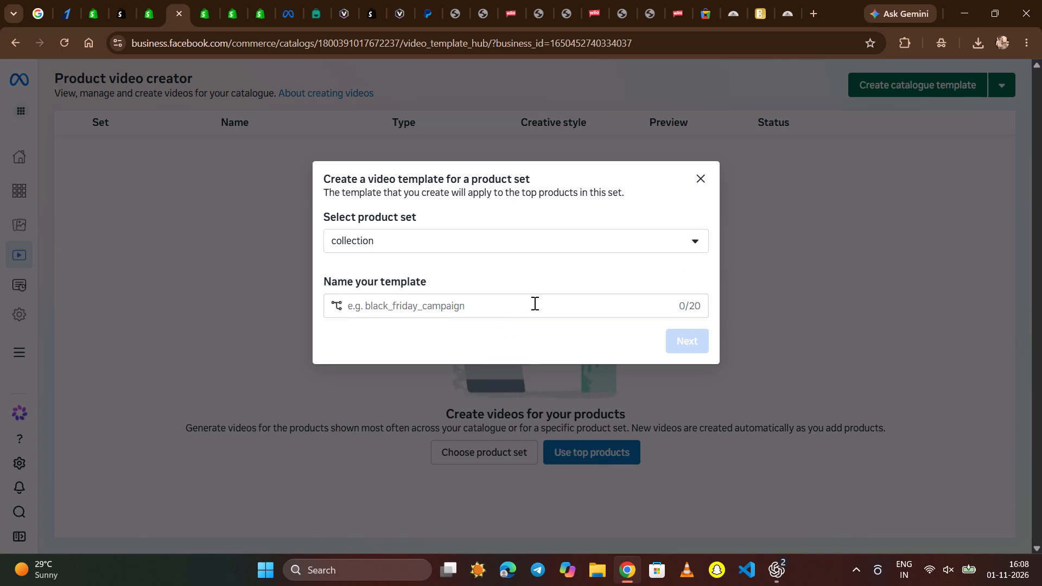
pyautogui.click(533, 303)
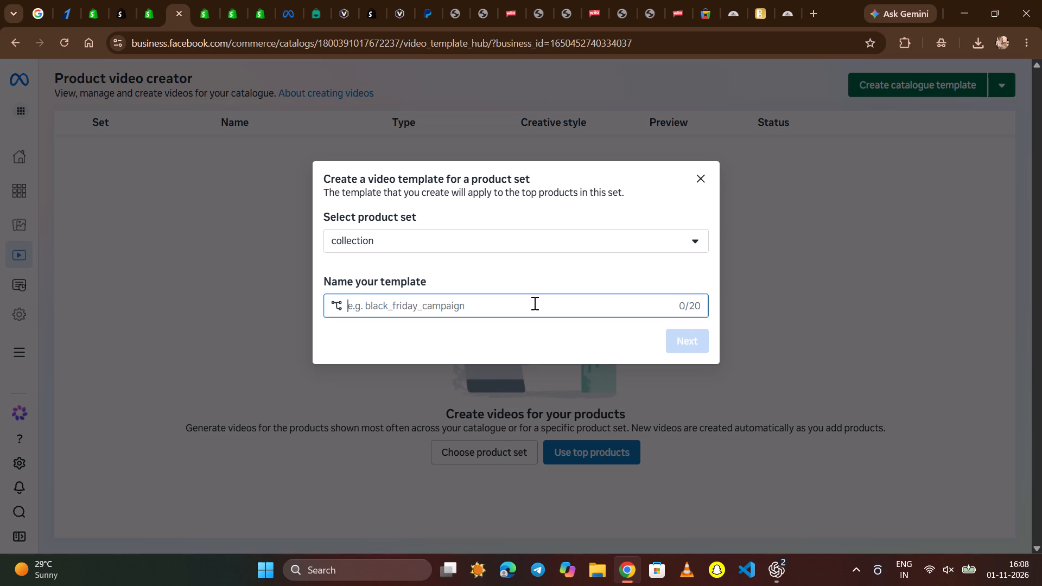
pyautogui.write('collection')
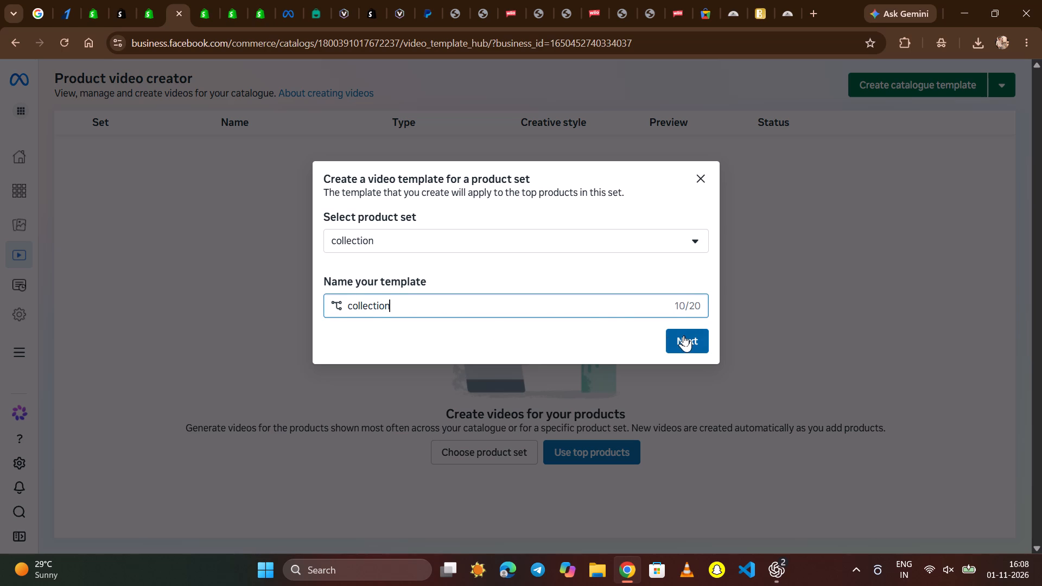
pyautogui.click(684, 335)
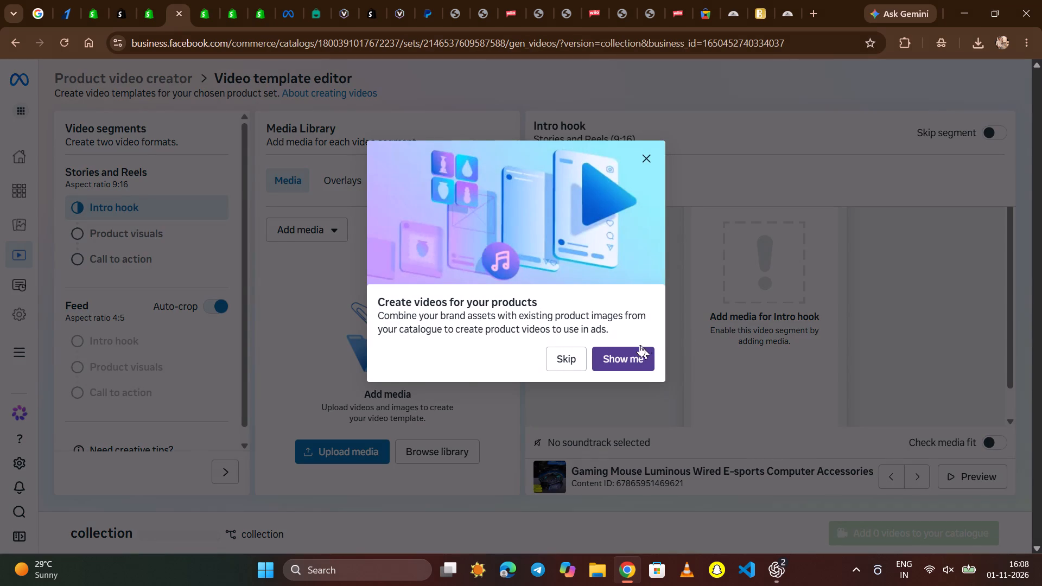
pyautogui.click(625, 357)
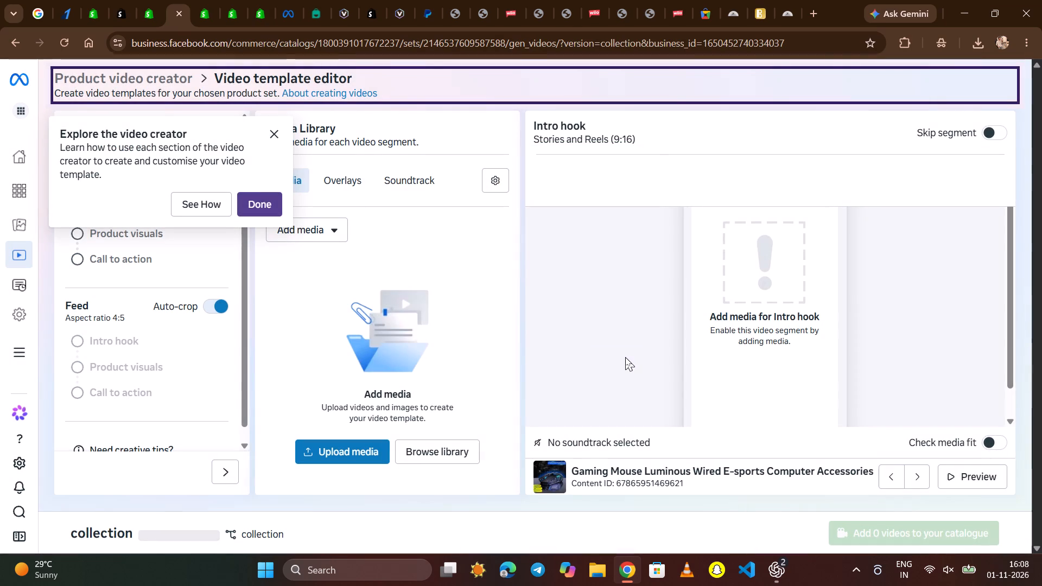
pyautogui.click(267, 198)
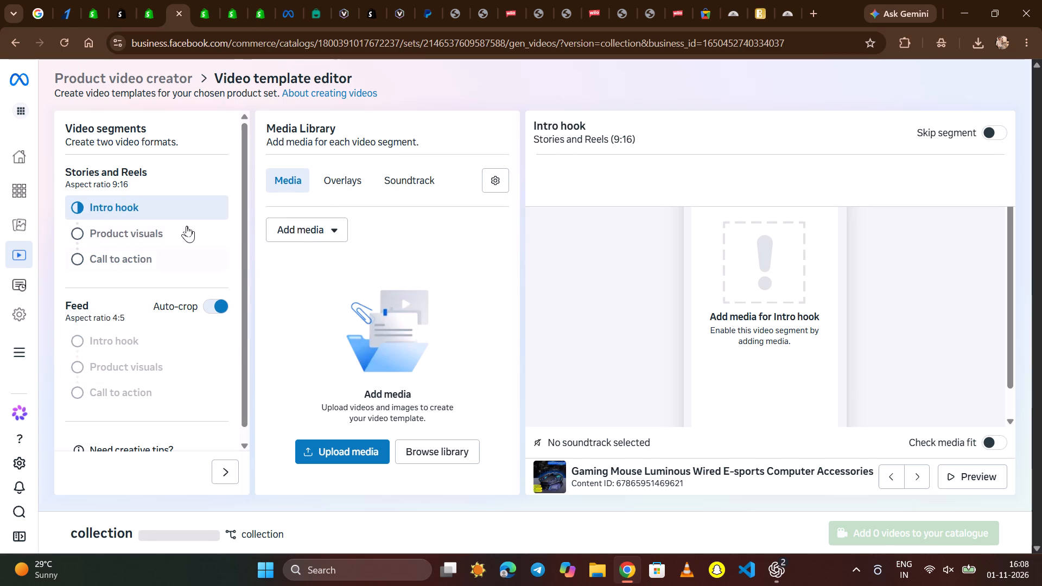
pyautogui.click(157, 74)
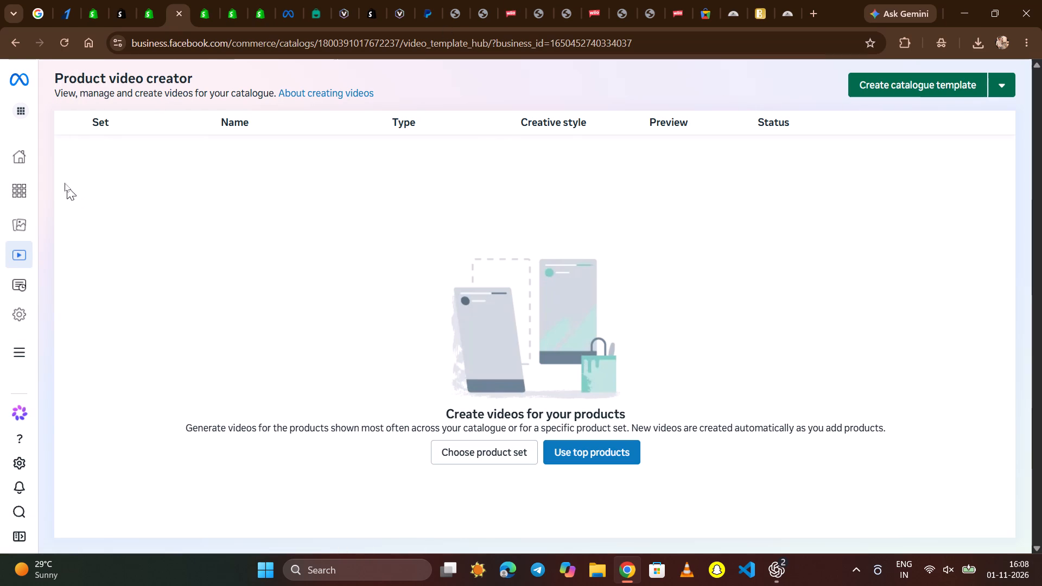
# Start a campaign for Advantage+ catalogue ads from the catalogue's overview, choosing Multinair27 as the ad account.
pyautogui.click(15, 159)
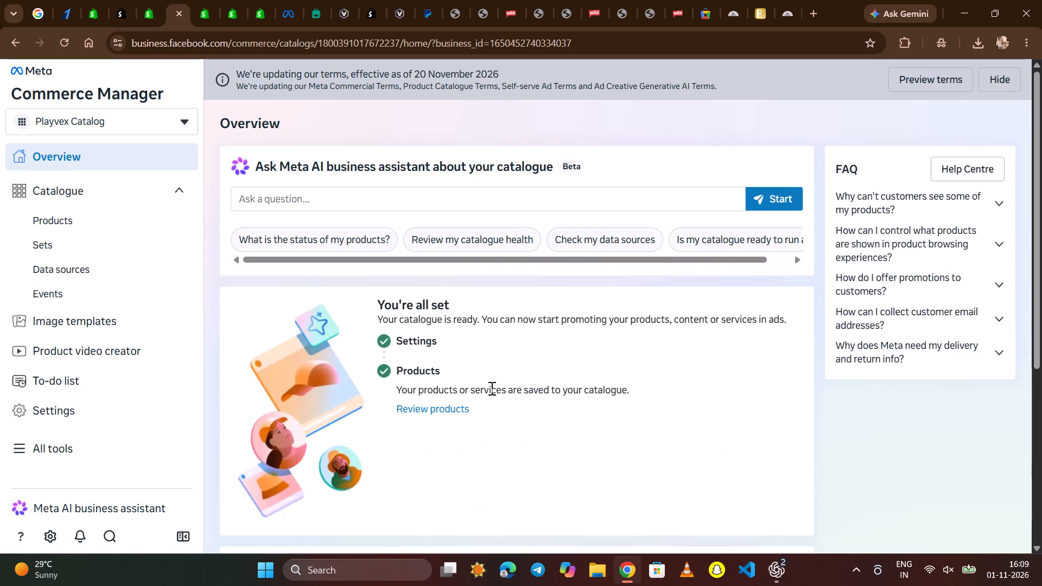
pyautogui.scroll(1, 491, 388)
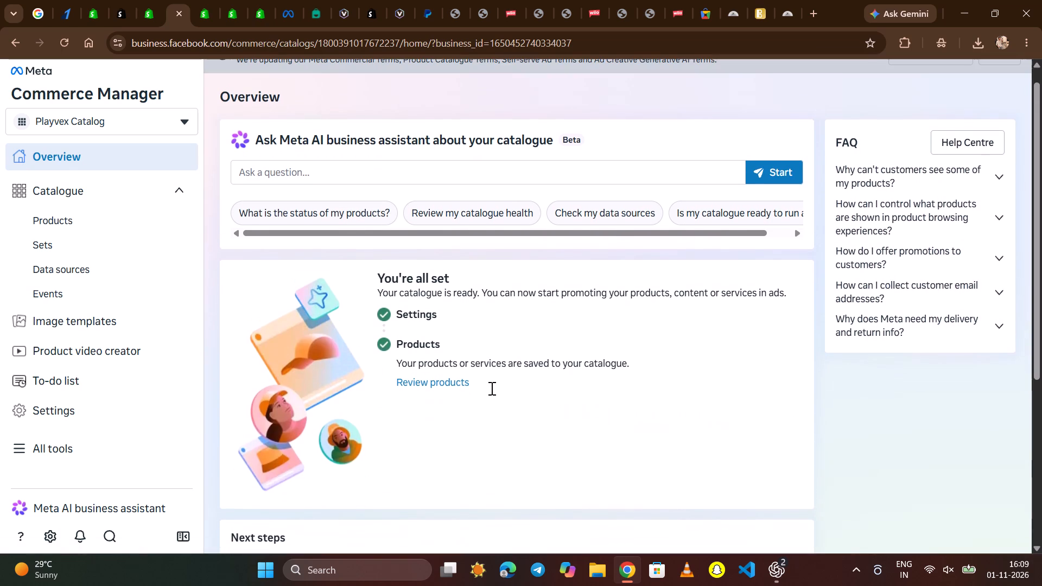
pyautogui.scroll(-6, 491, 388)
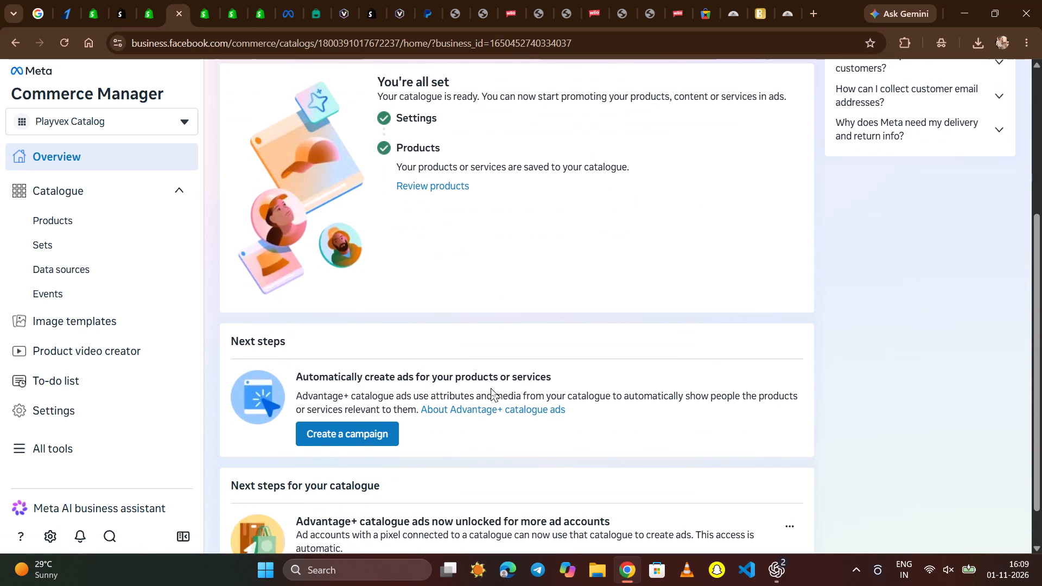
pyautogui.click(384, 371)
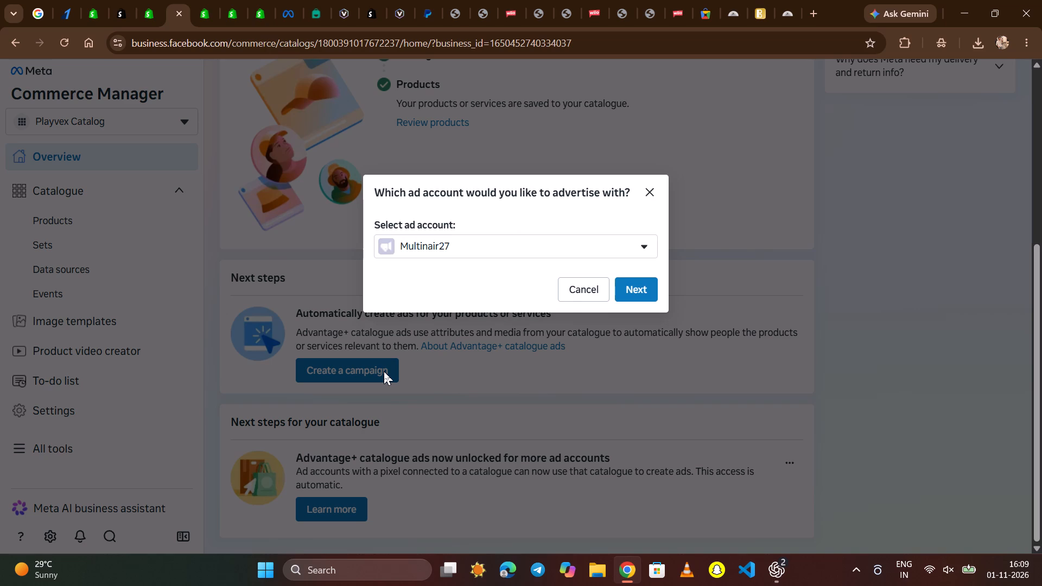
pyautogui.click(479, 241)
pyautogui.click(471, 305)
# Continue with Multinair27 as the ad account to open a draft Sales campaign for Playvex Catalog.
pyautogui.click(642, 287)
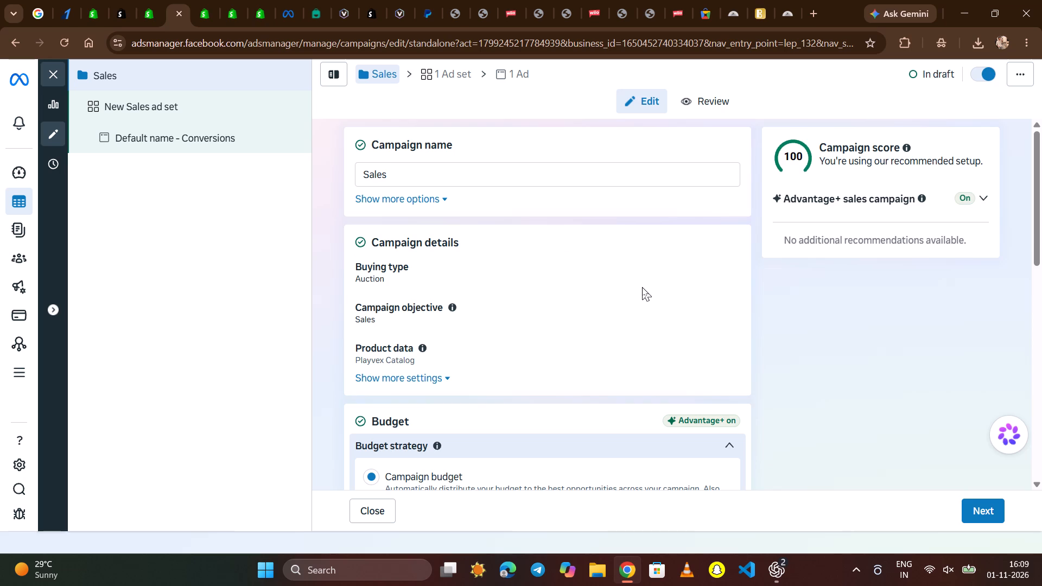
# Return to the Facebook & Instagram channel in the PLAYVEX Shopify admin and start creating an ad for Facebook and Instagram.
pyautogui.click(208, 0)
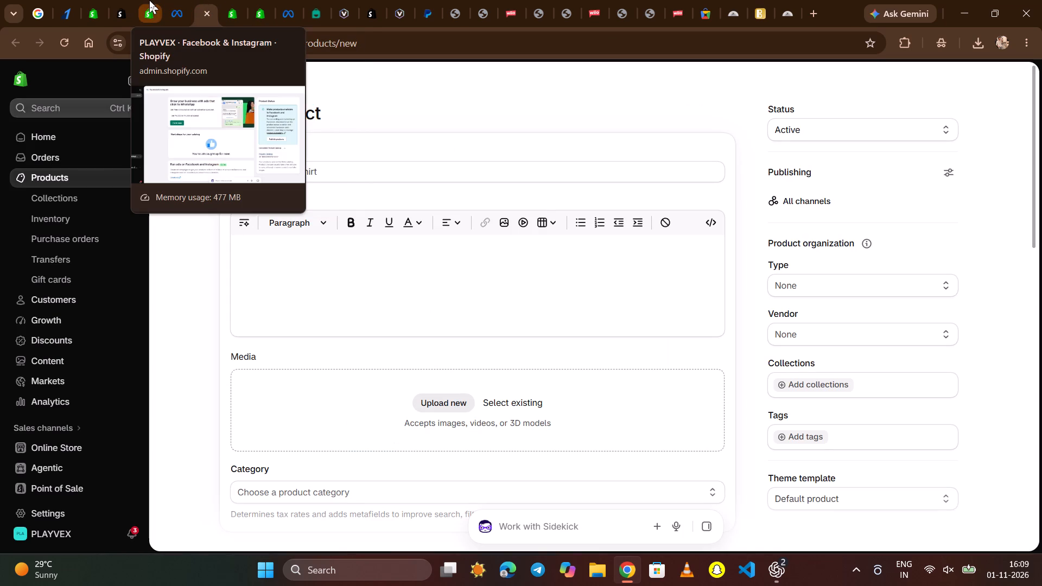
pyautogui.click(149, 0)
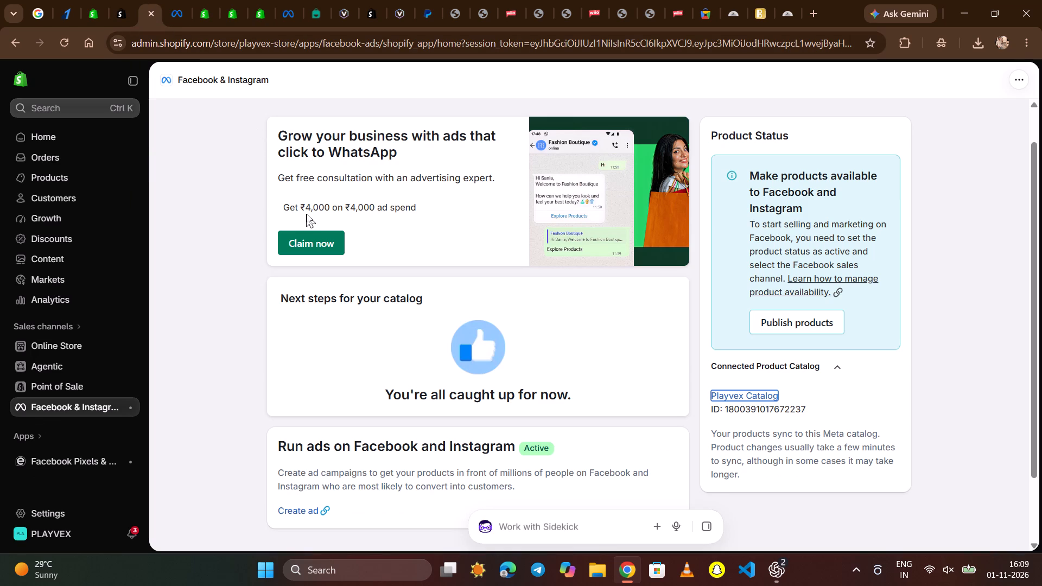
pyautogui.scroll(-2, 404, 368)
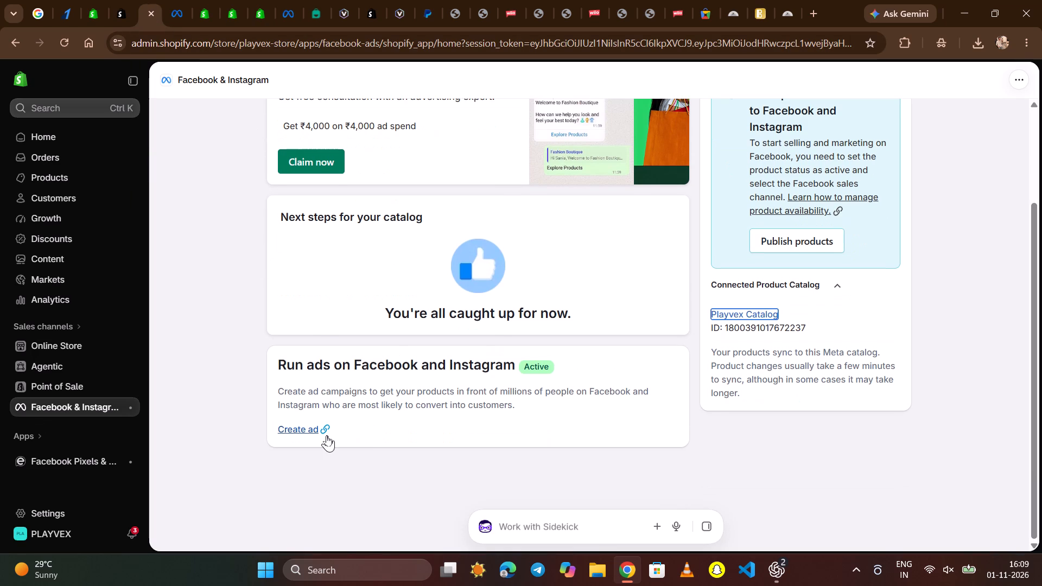
pyautogui.click(310, 430)
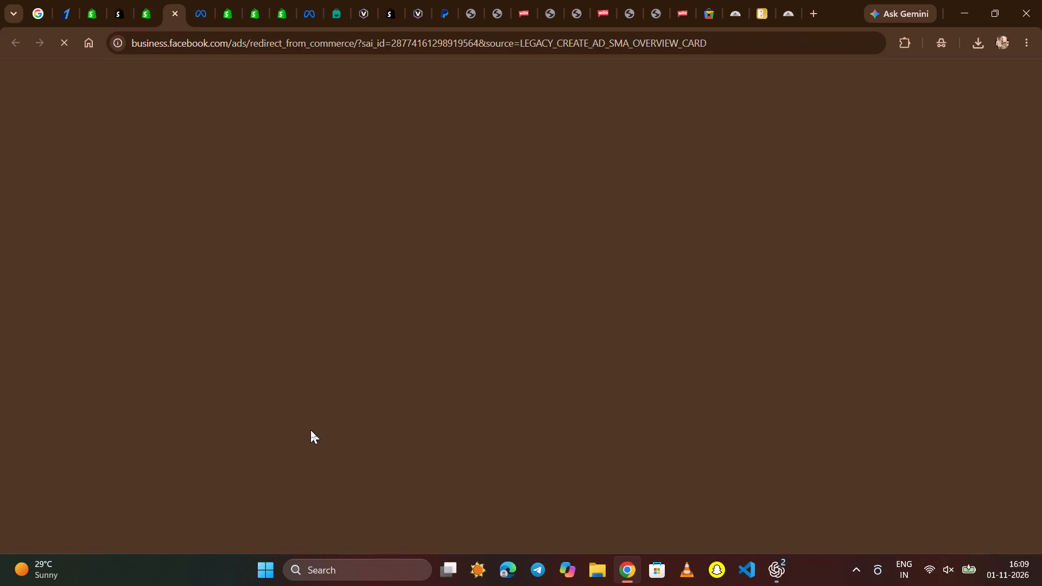
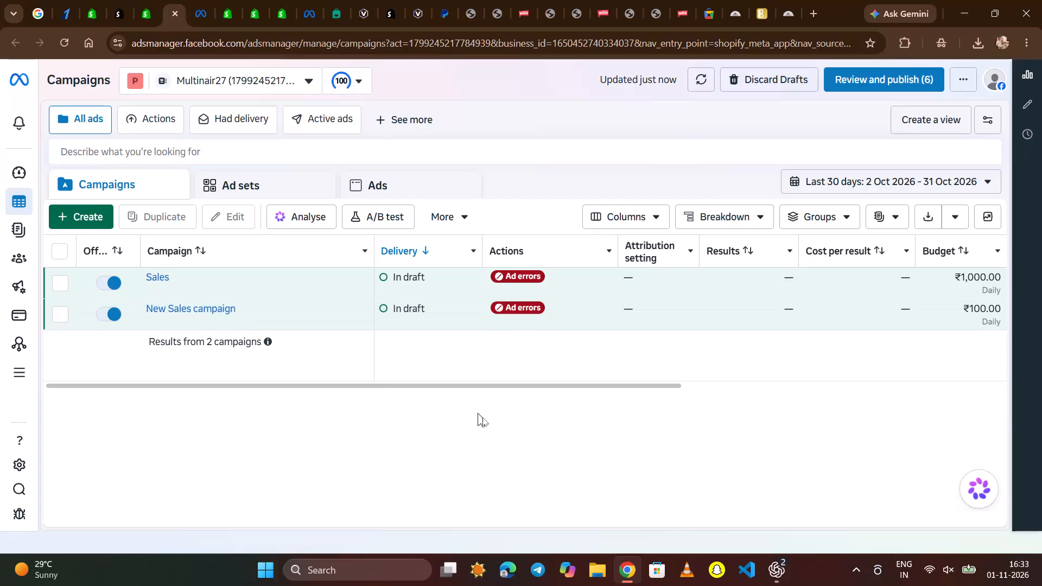
# Switch to File Explorer and look through the playvex and Desktop folders for PLAYVEX media files.
pyautogui.click(603, 557)
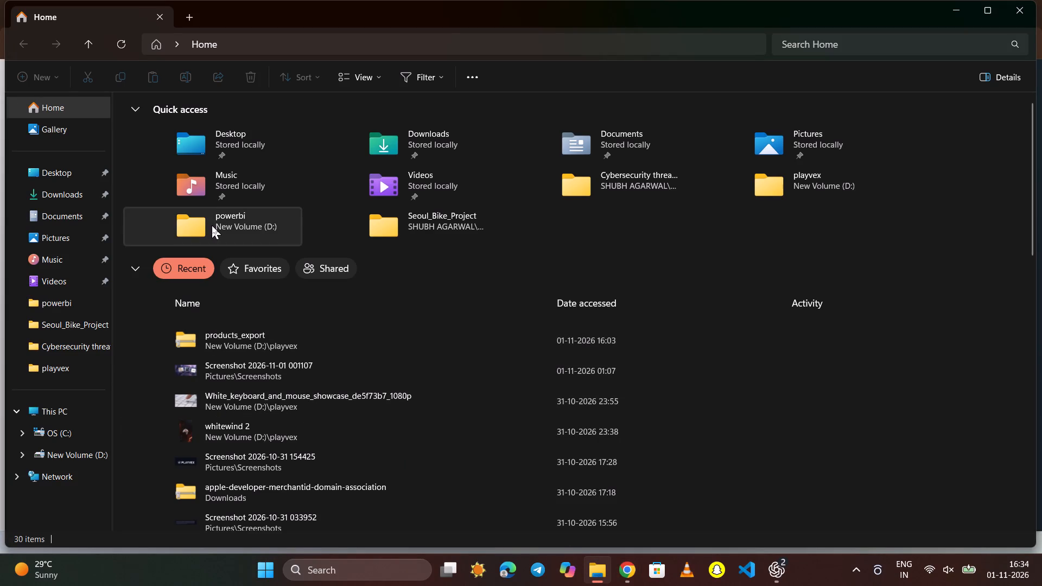
pyautogui.click(78, 378)
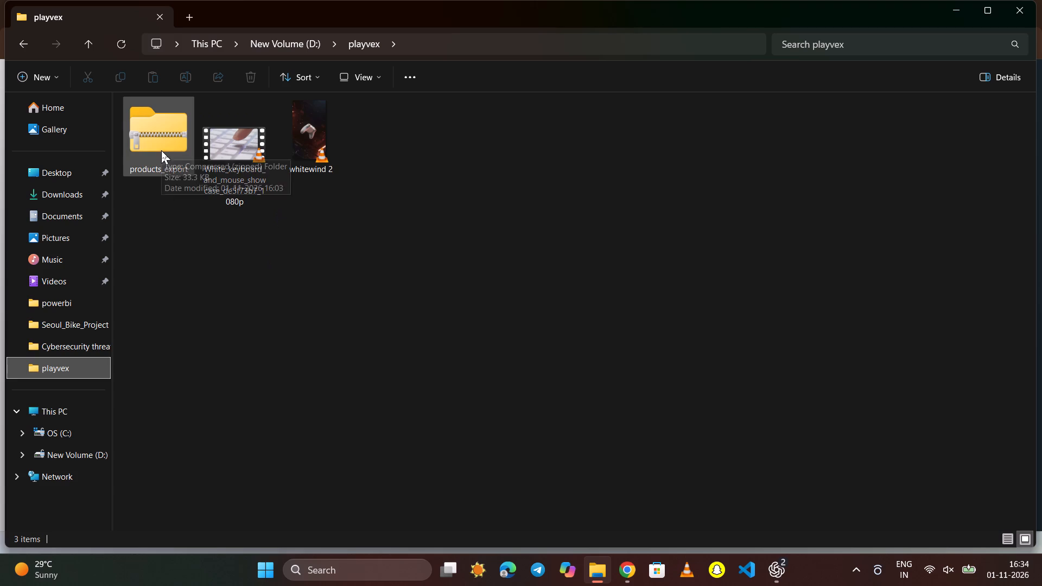
pyautogui.click(205, 269)
pyautogui.click(81, 170)
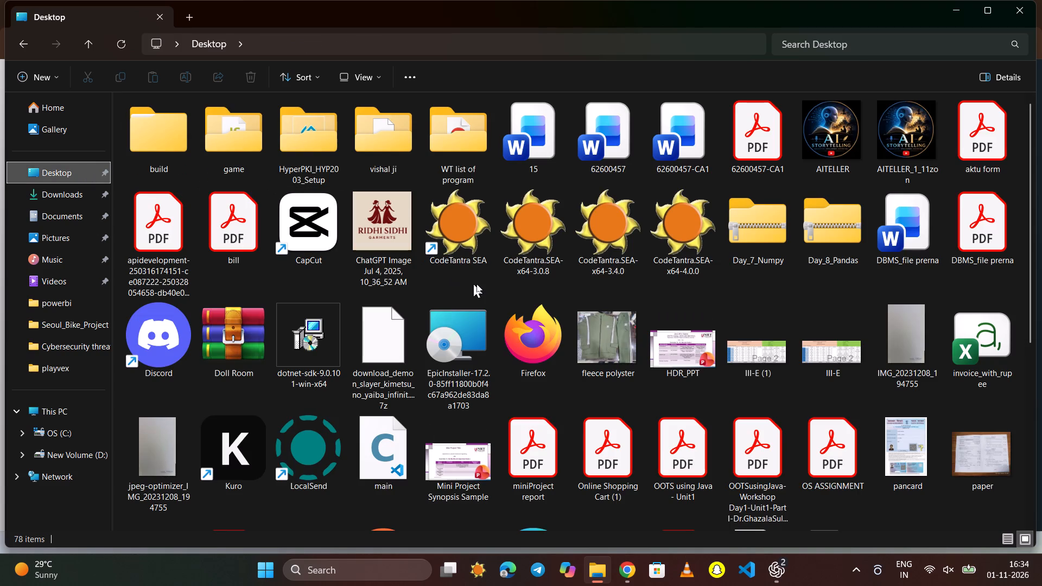
pyautogui.scroll(-4, 476, 284)
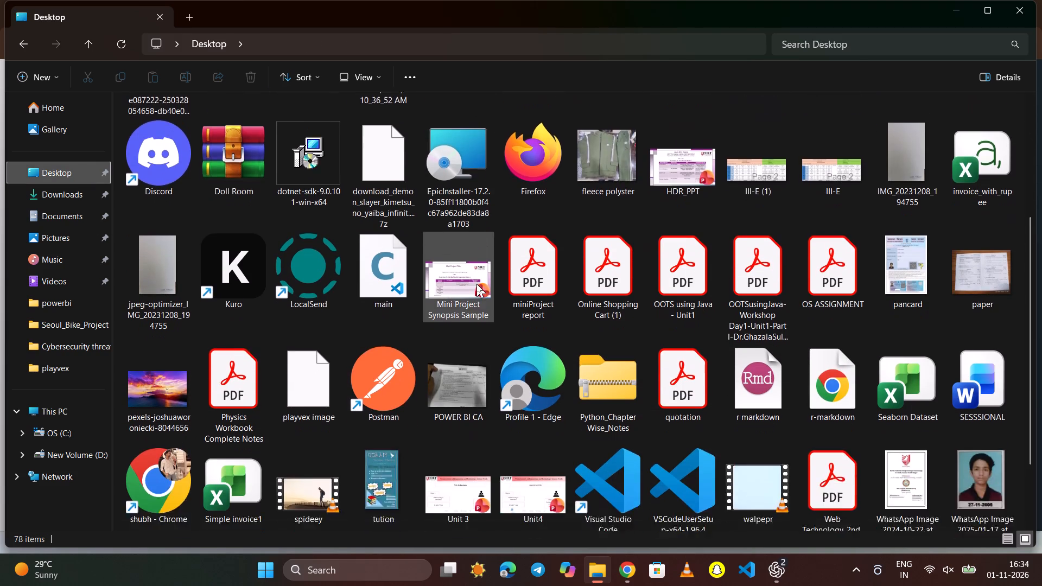
pyautogui.scroll(-2, 476, 284)
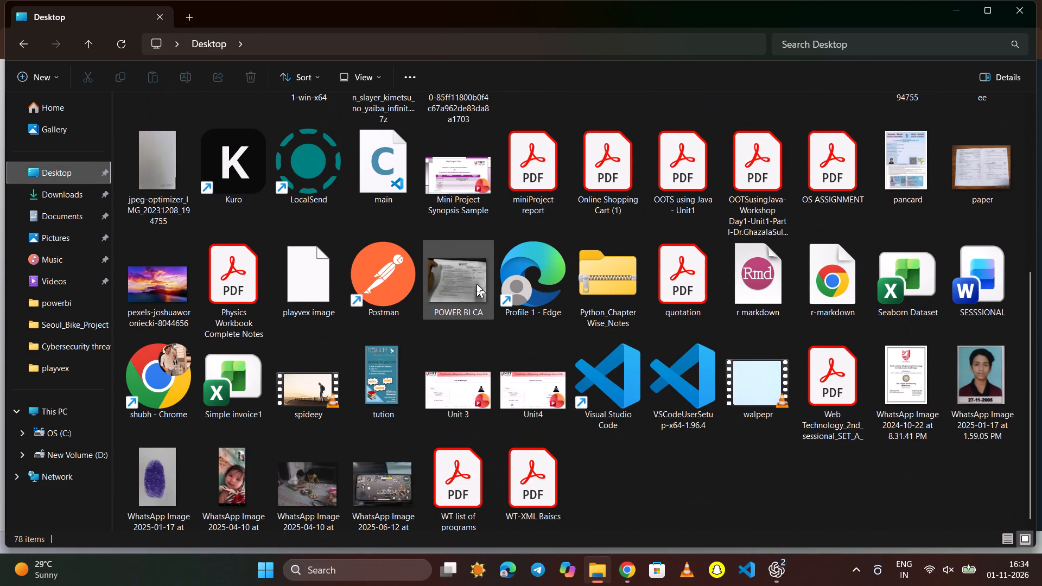
pyautogui.click(693, 467)
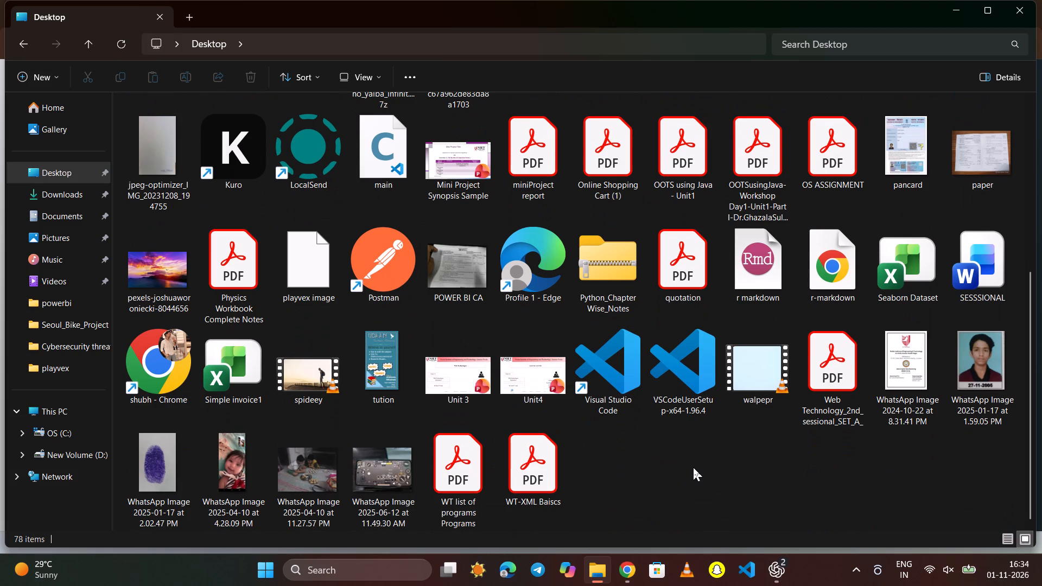
pyautogui.scroll(1, 693, 467)
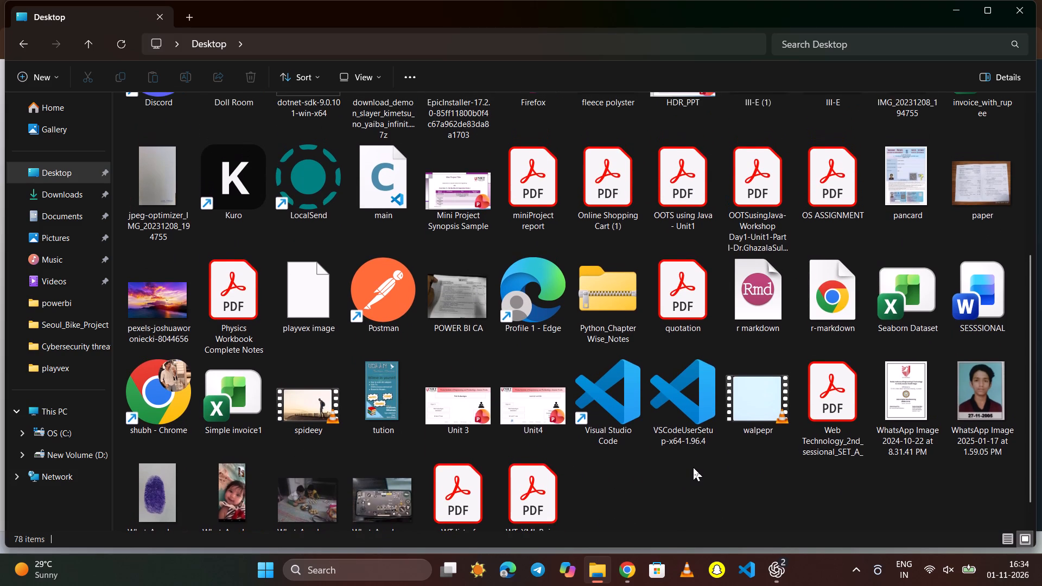
pyautogui.scroll(3, 693, 467)
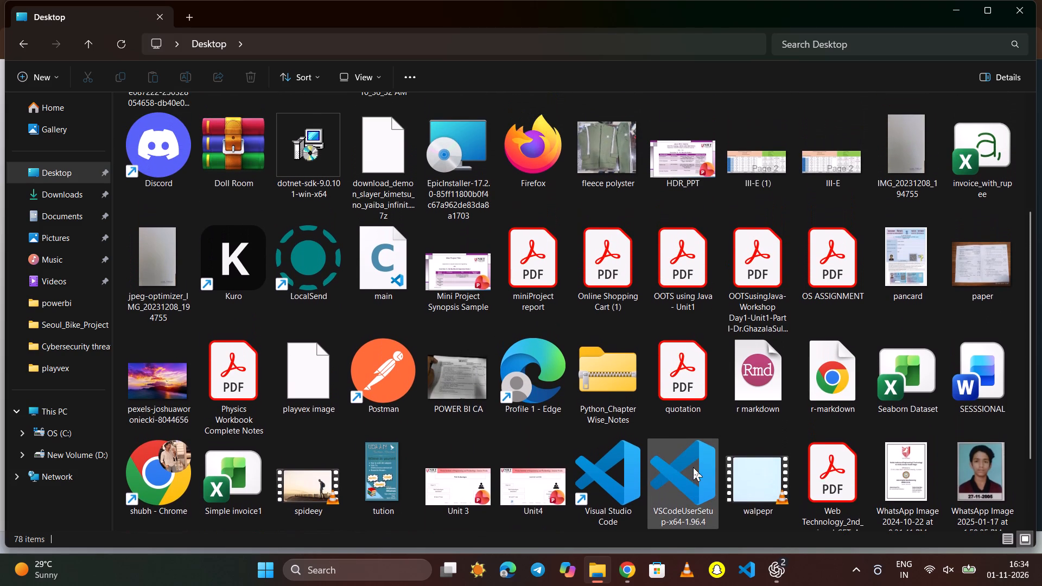
pyautogui.scroll(3, 693, 467)
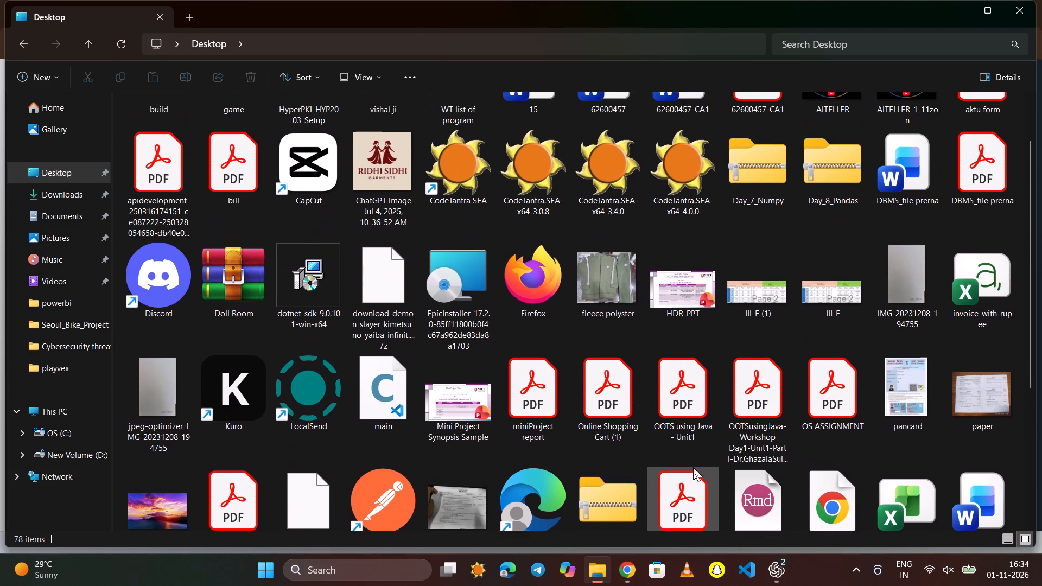
pyautogui.scroll(2, 693, 467)
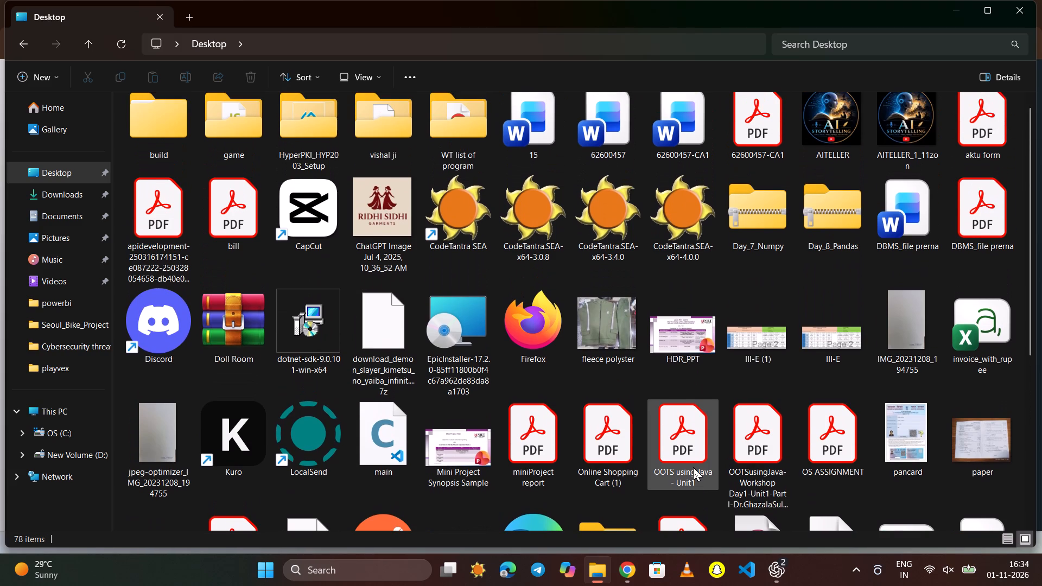
pyautogui.scroll(1, 693, 467)
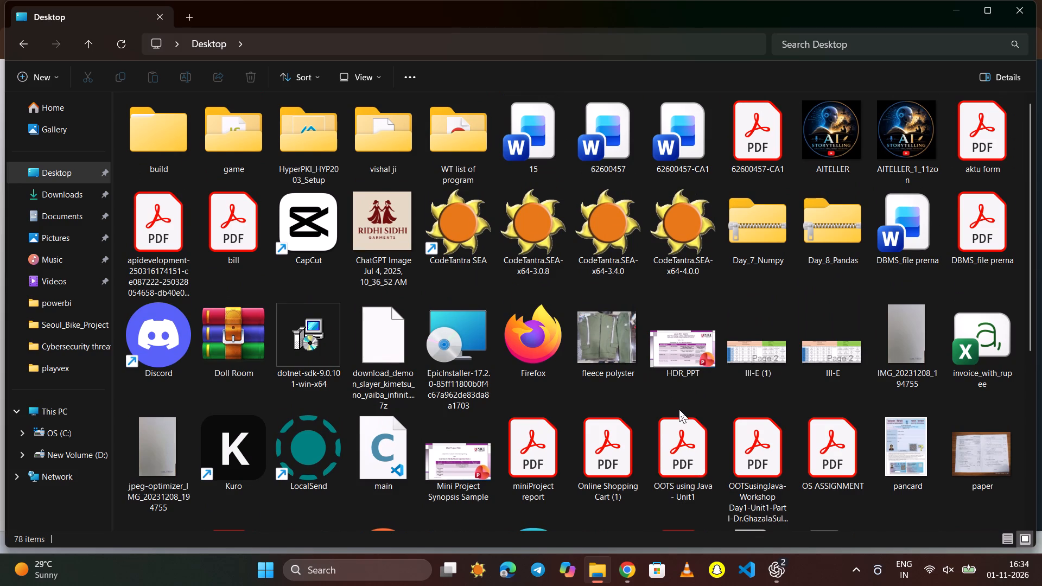
# View the Desktop file named playvex image by opening it just once with VLC media player, declining the player update.
pyautogui.scroll(-3, 679, 409)
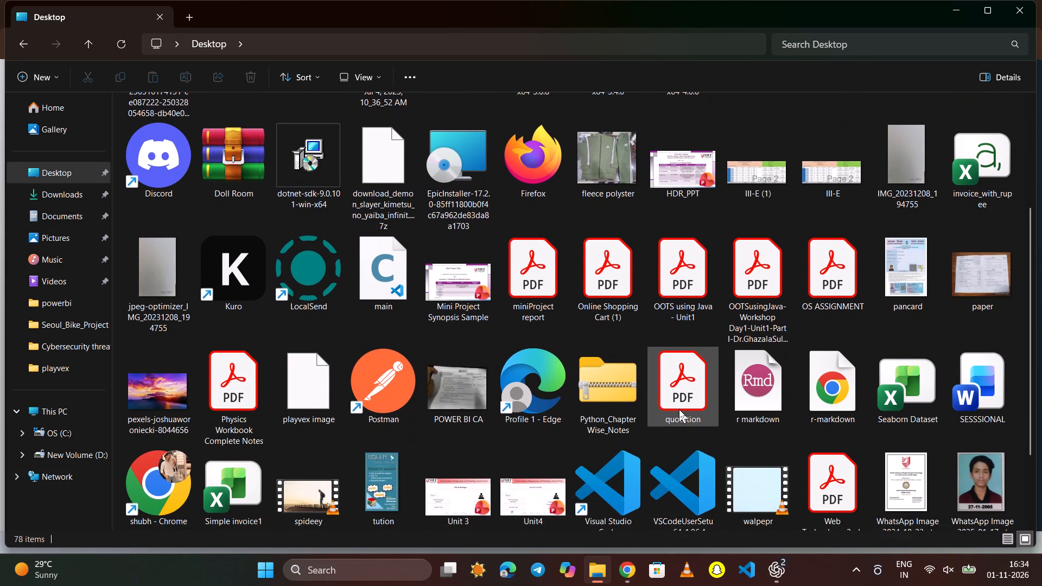
pyautogui.scroll(-1, 679, 409)
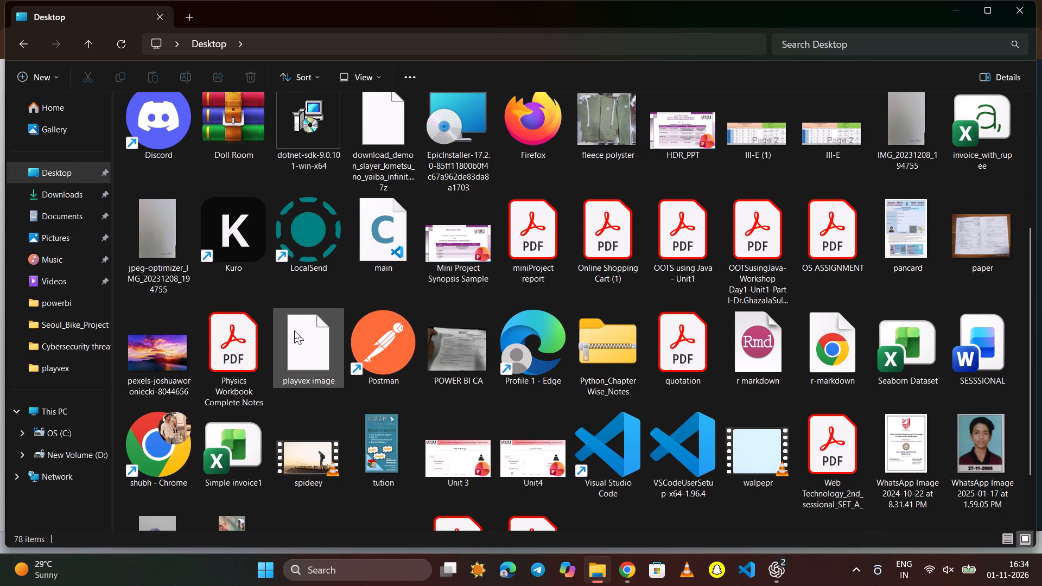
pyautogui.click(294, 330)
pyautogui.press('Return')
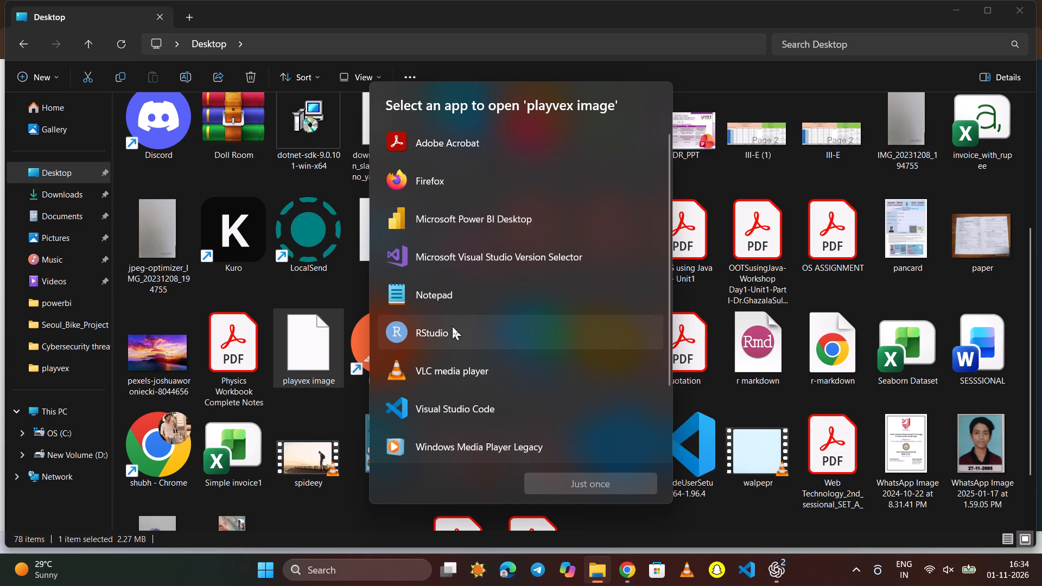
pyautogui.click(455, 362)
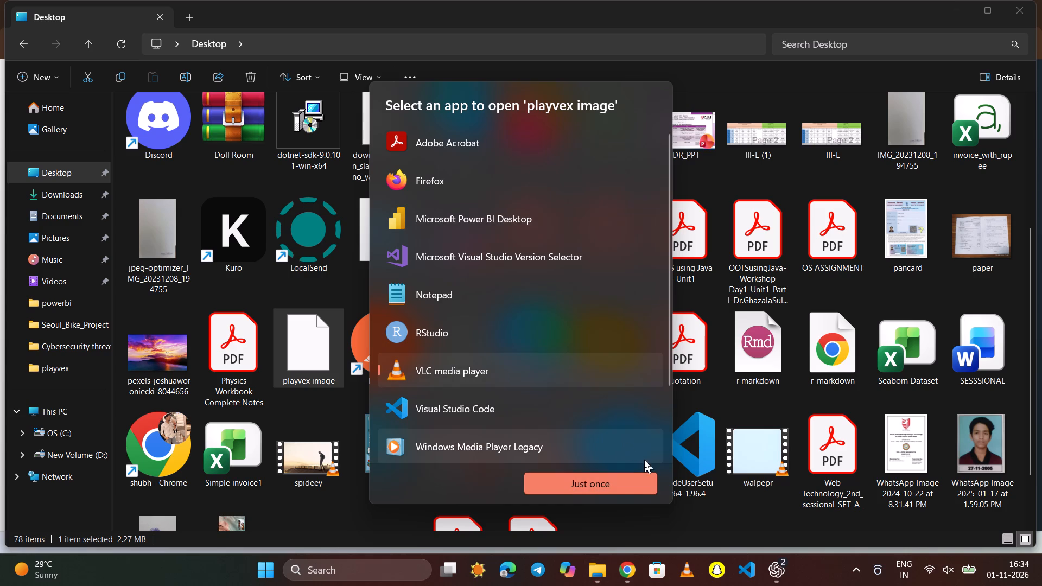
pyautogui.click(617, 486)
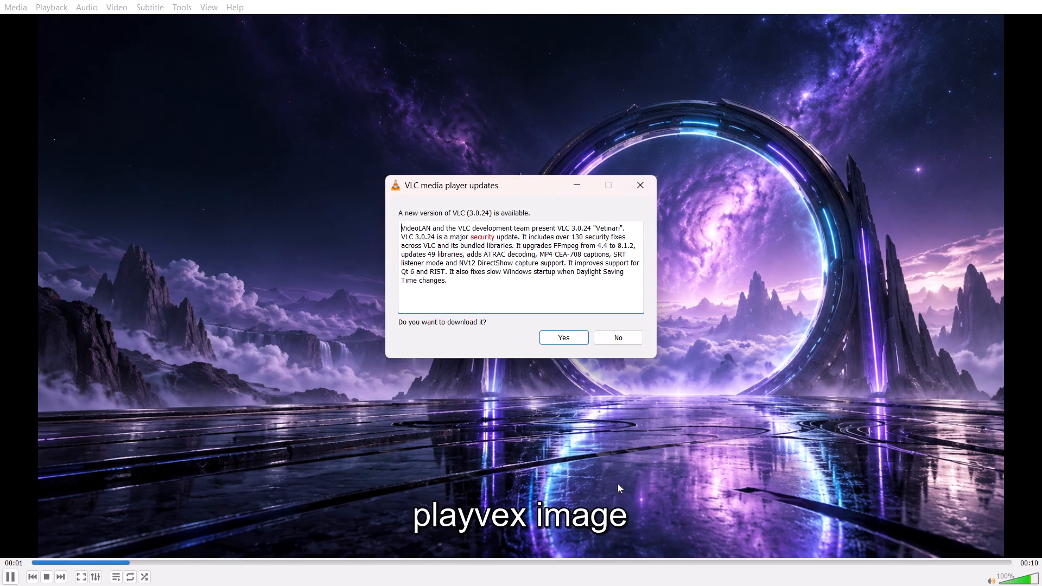
pyautogui.click(624, 332)
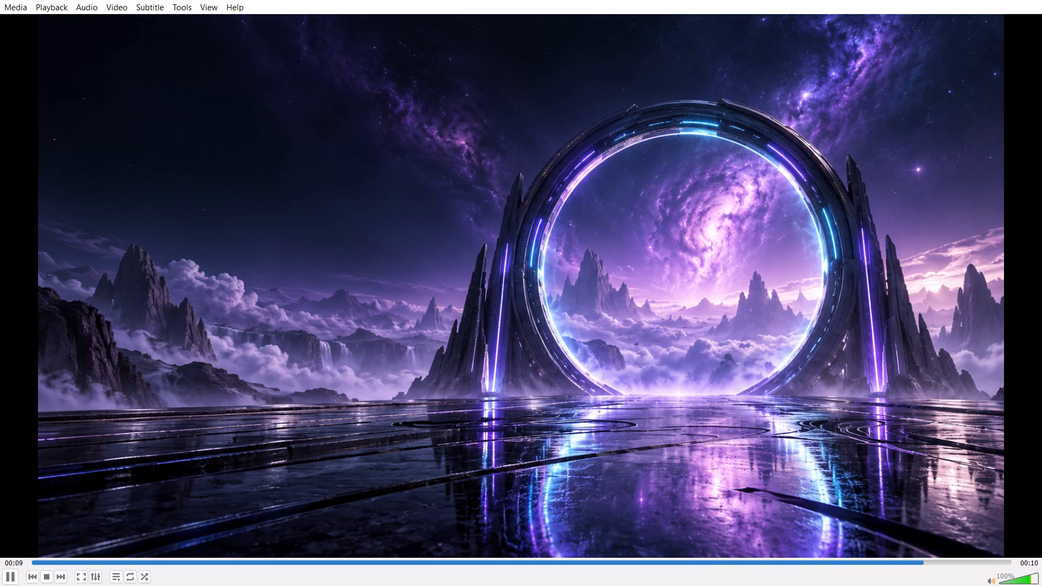
pyautogui.press('space')
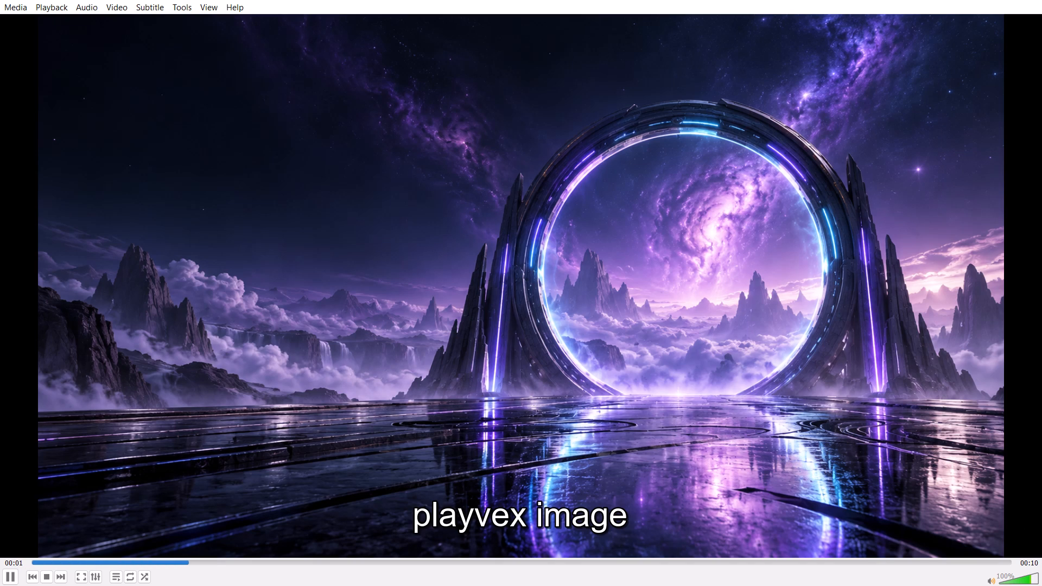
pyautogui.press('space')
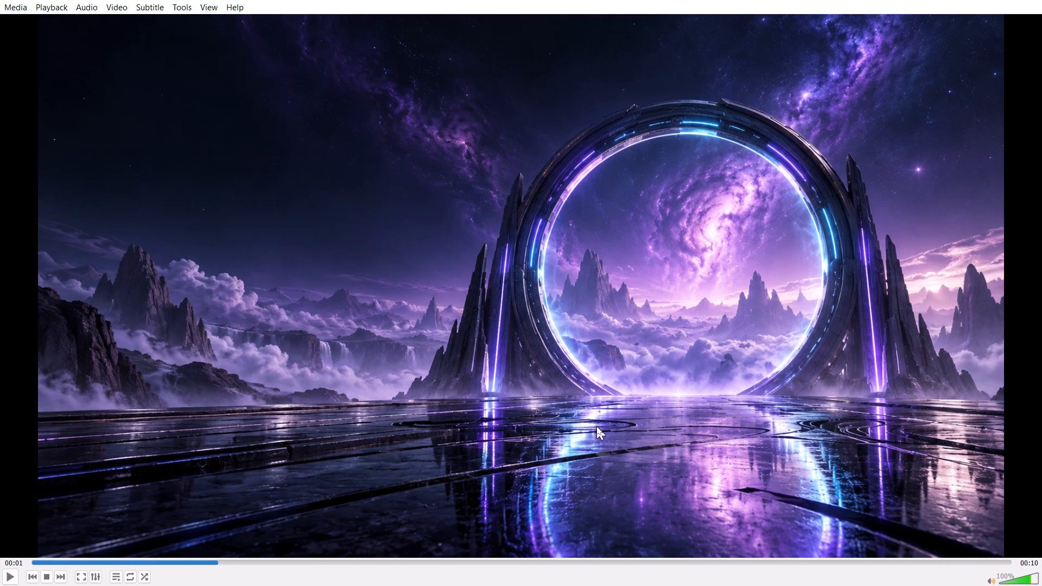
pyautogui.press('f')
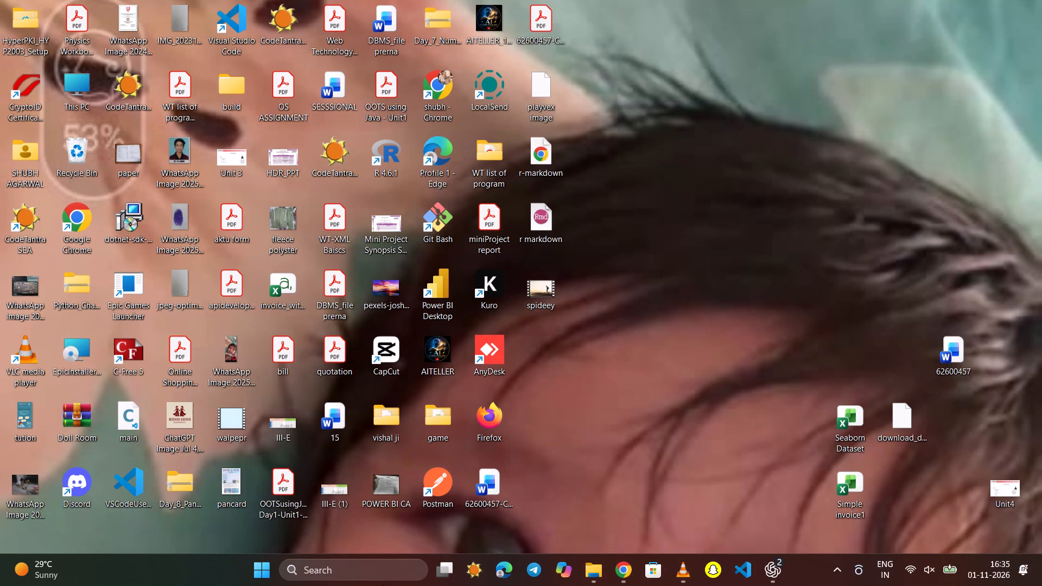
# Launch the Kuro app from its desktop shortcut.
pyautogui.doubleClick(496, 275)
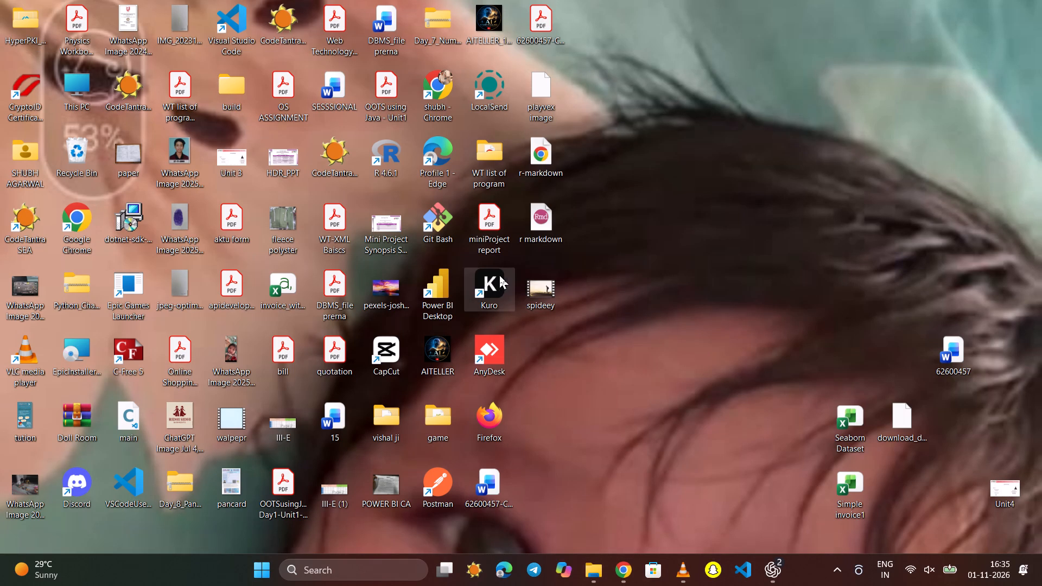
pyautogui.click(682, 370)
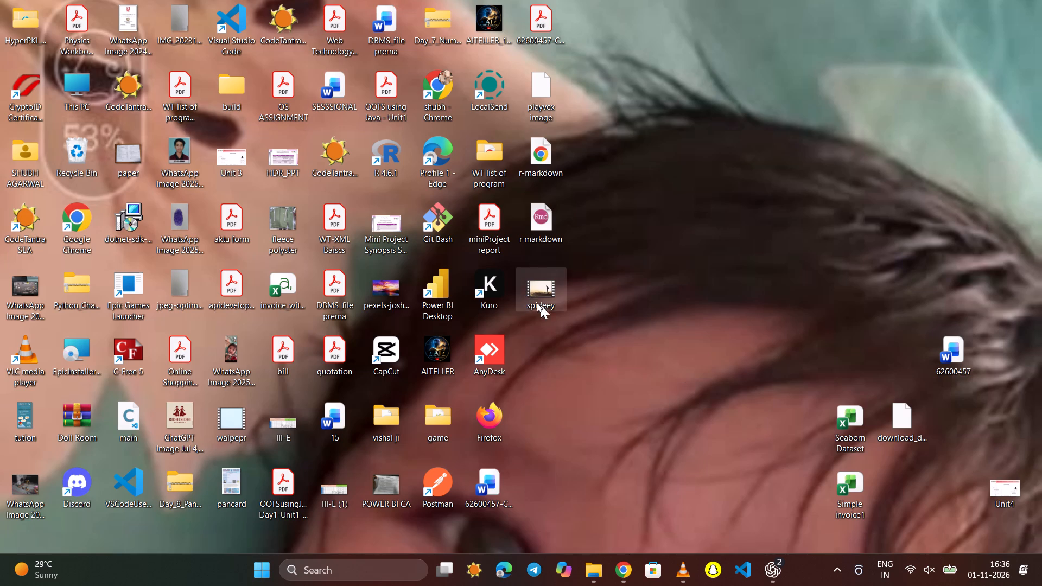
pyautogui.click(493, 279)
pyautogui.press('Return')
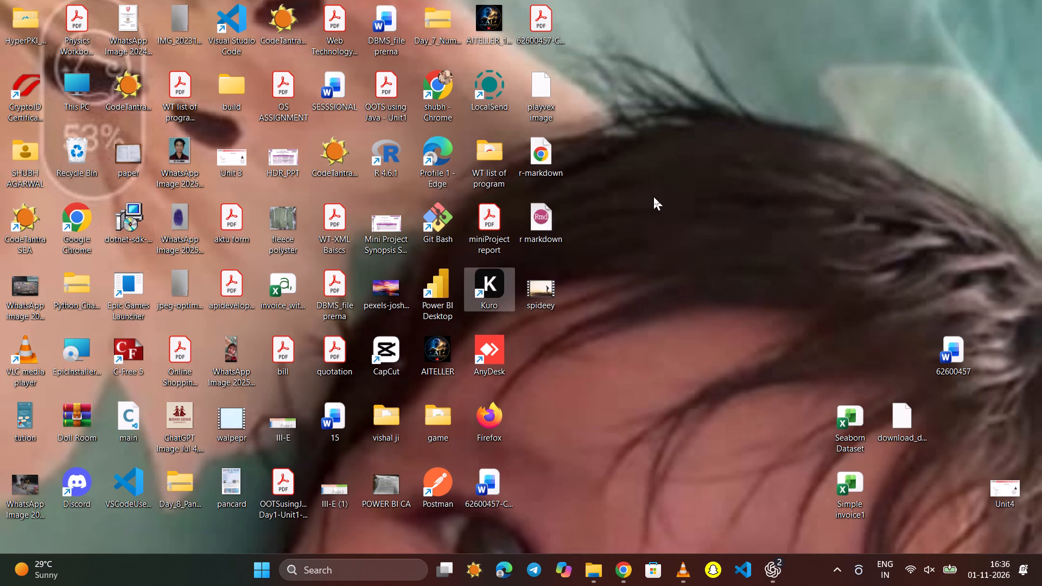